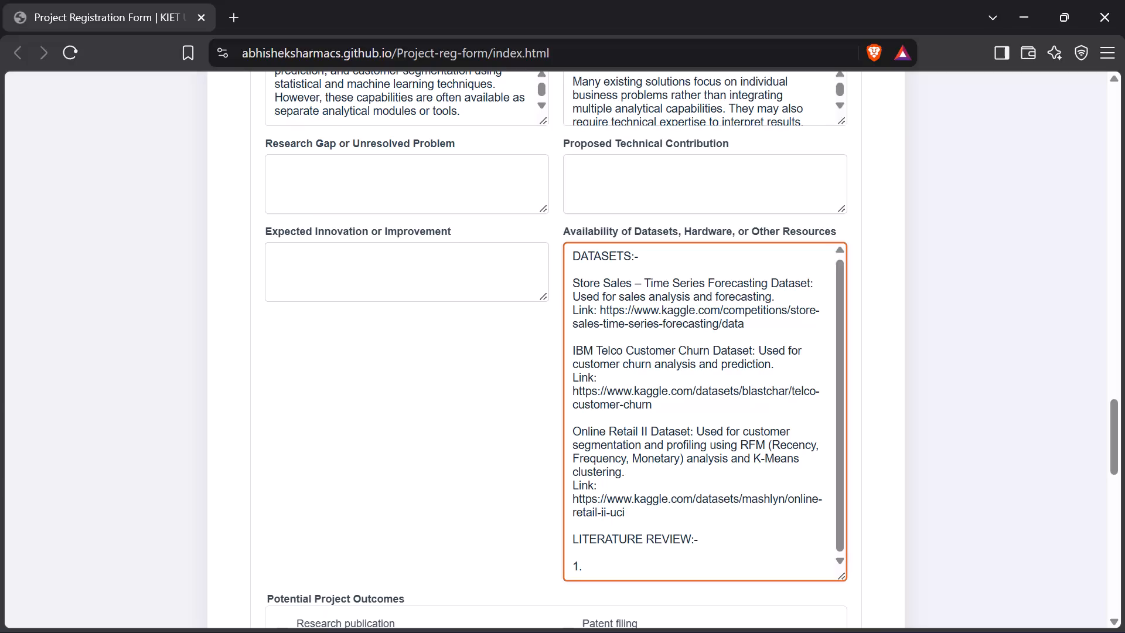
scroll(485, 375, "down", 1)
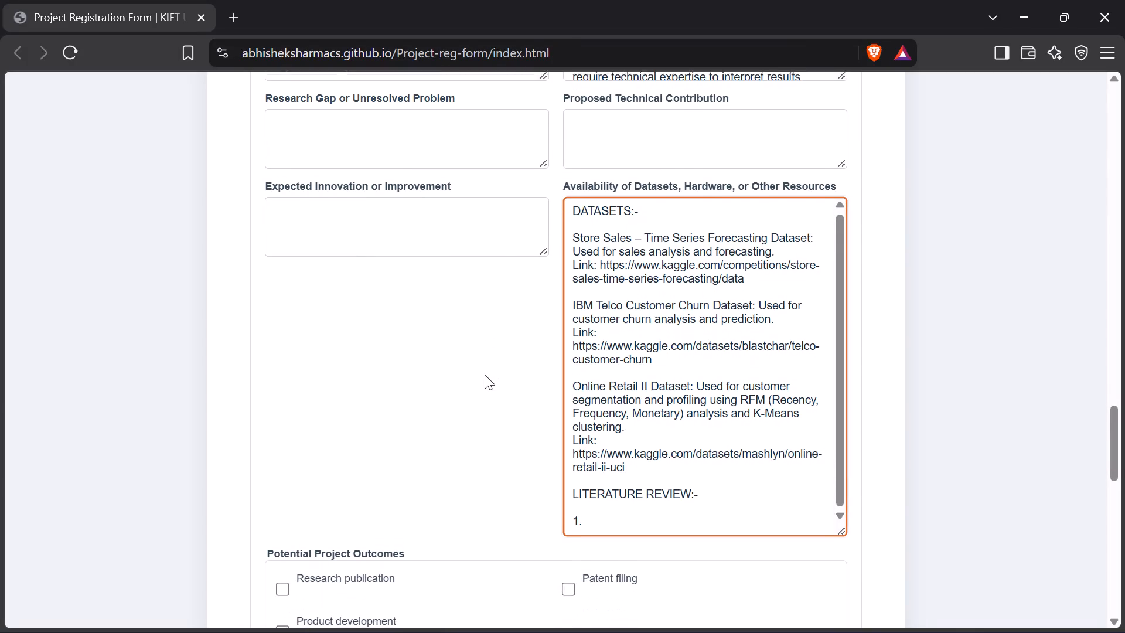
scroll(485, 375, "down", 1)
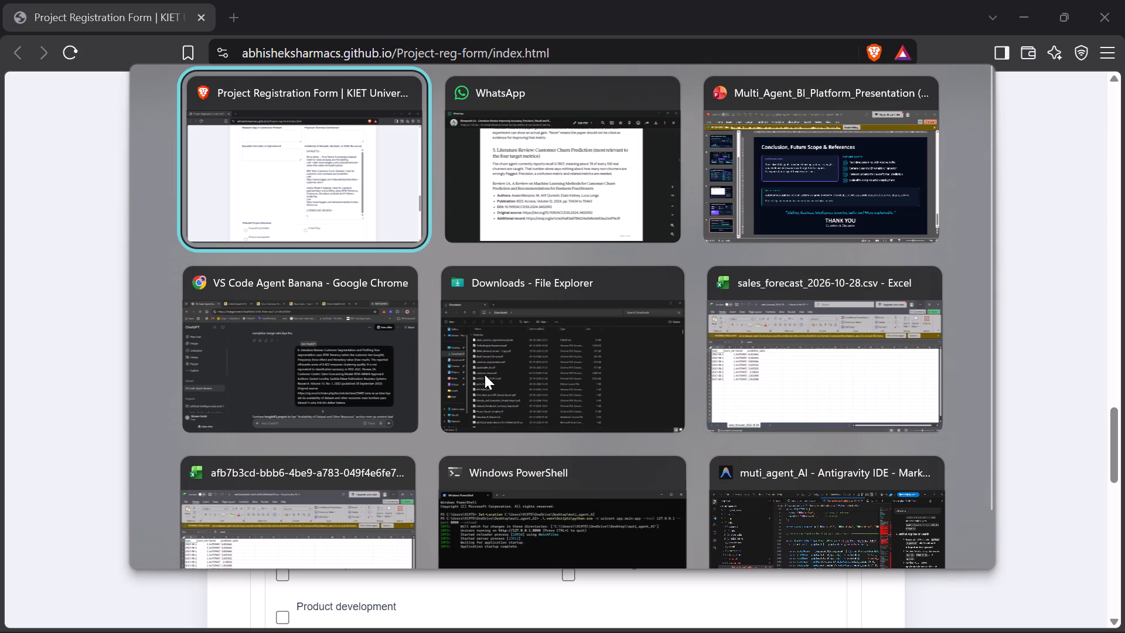
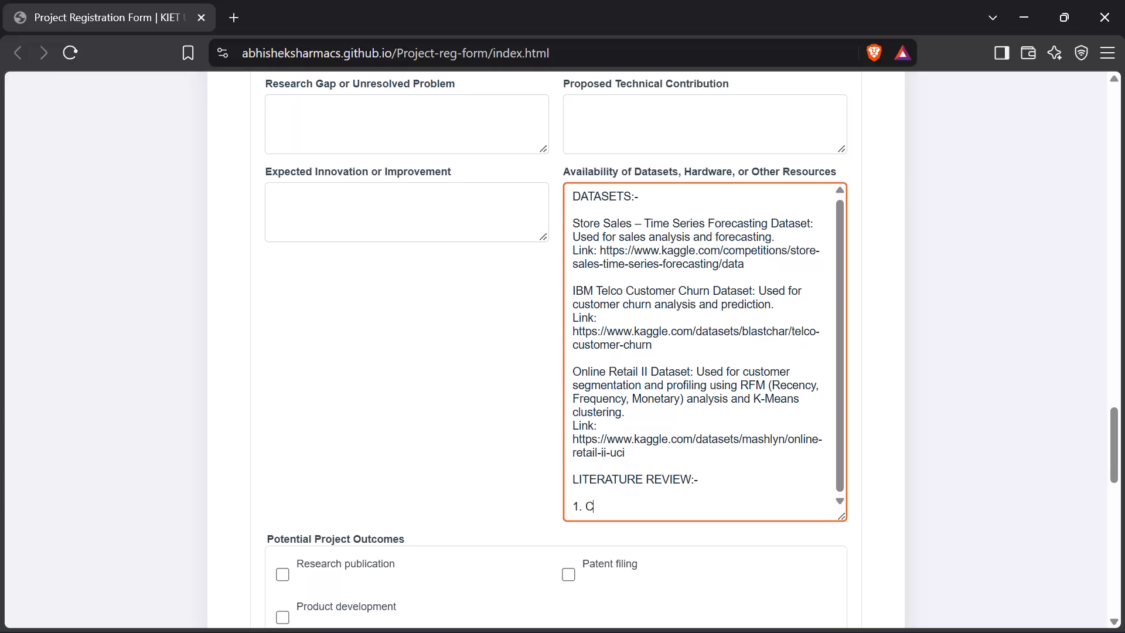
Complete the first literature review entry as "Customer churn prediction" in the resources availability field and start a new line below it.
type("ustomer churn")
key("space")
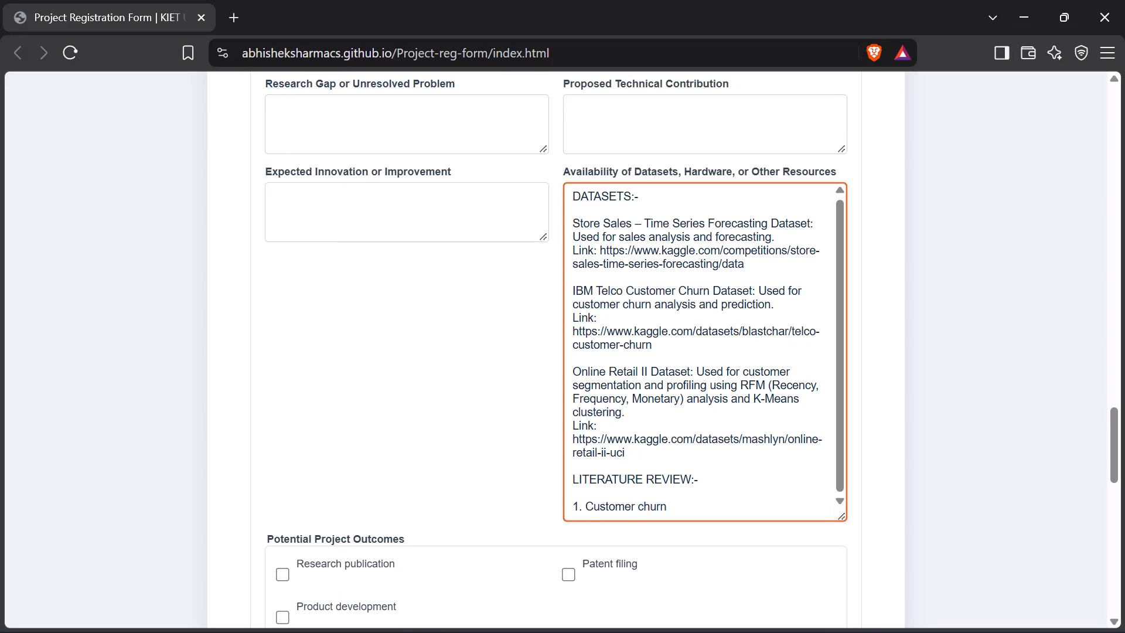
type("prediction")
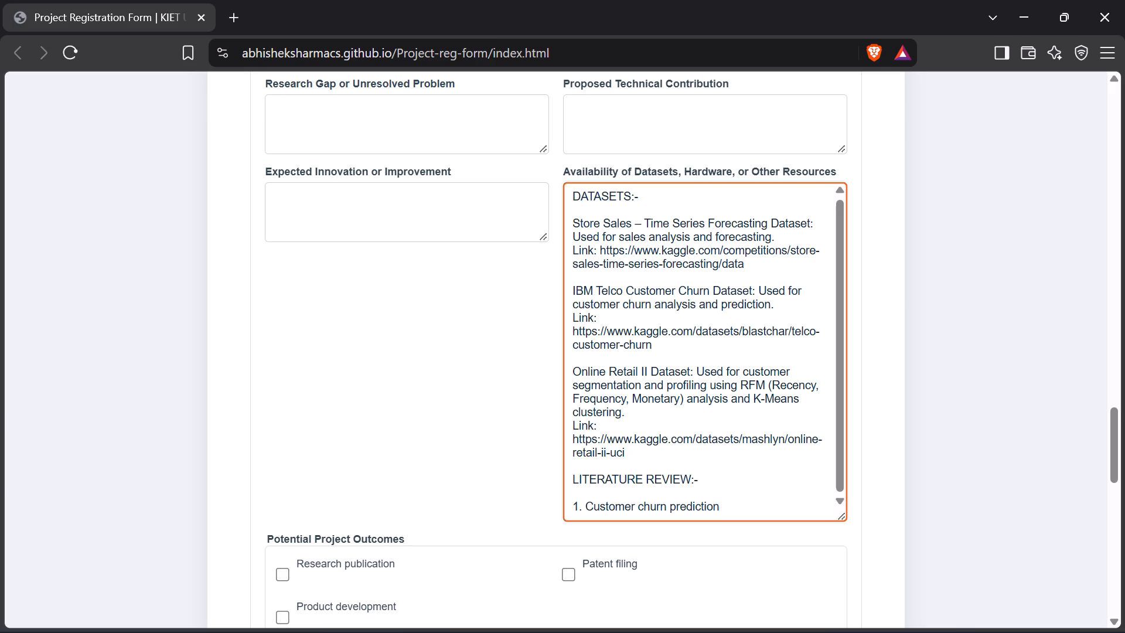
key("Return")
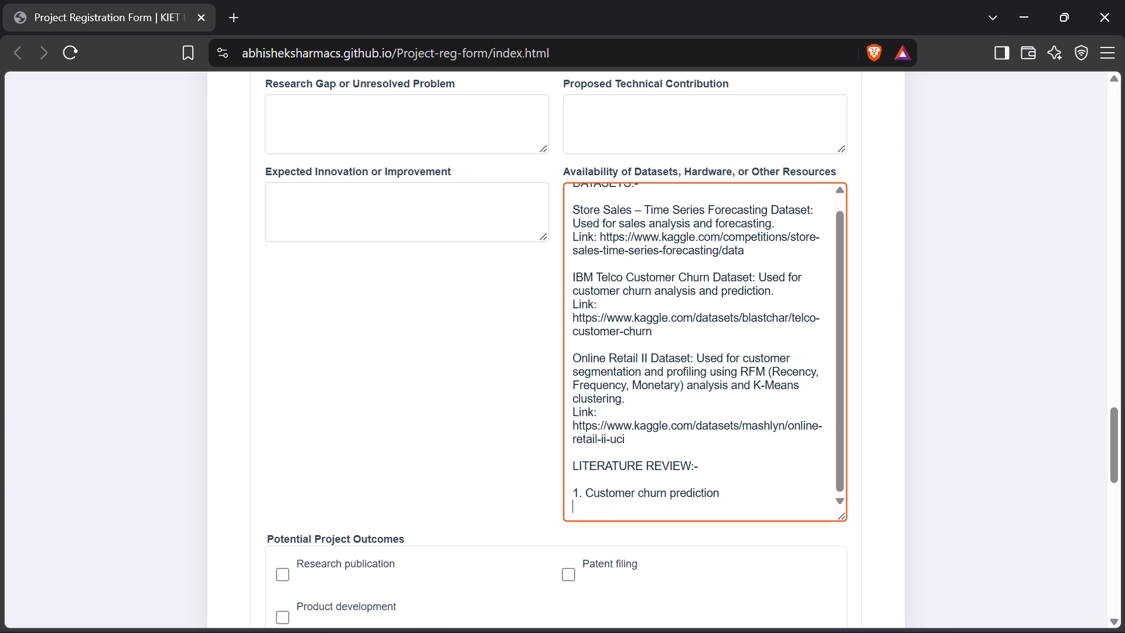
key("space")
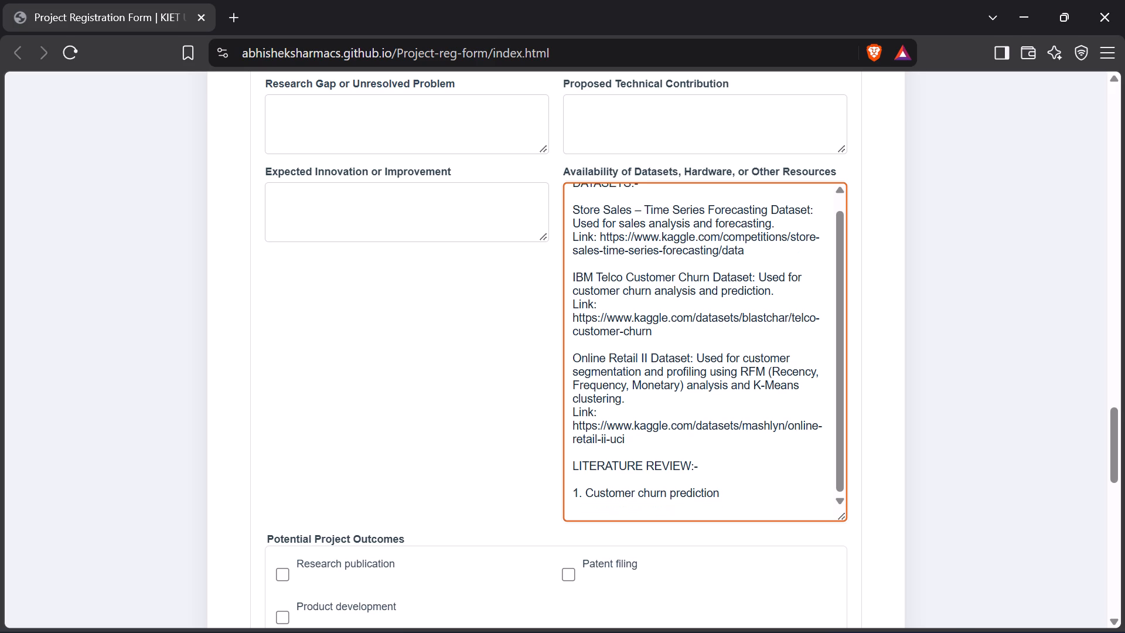
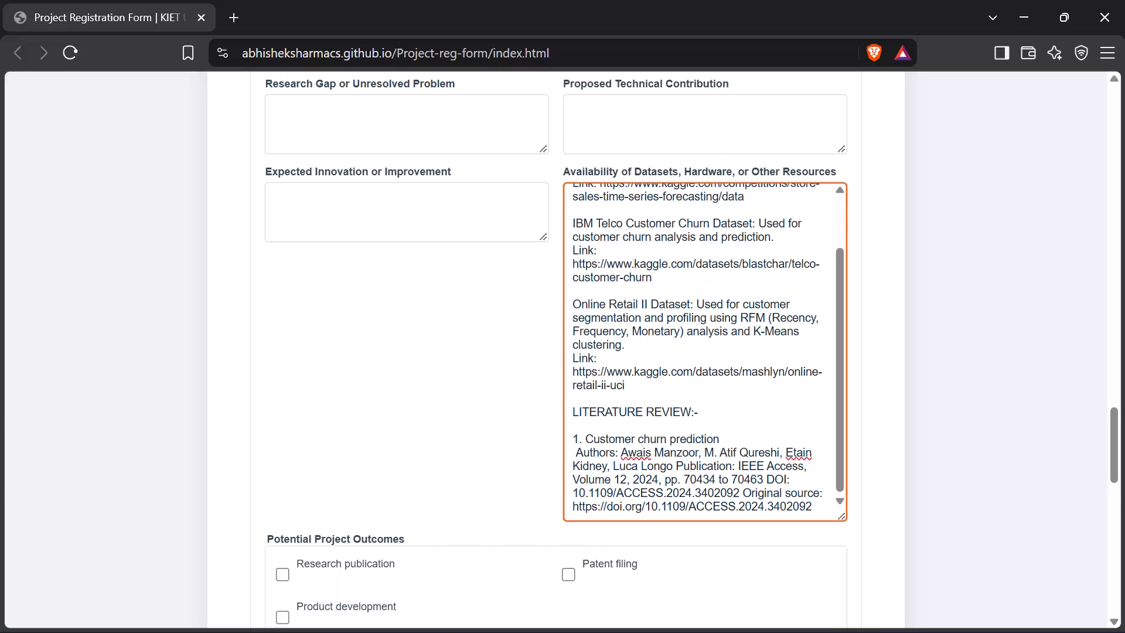
Add blank lines for a new entry below the customer churn prediction reference in the datasets, hardware and other resources text.
scroll(660, 462, "down", 1)
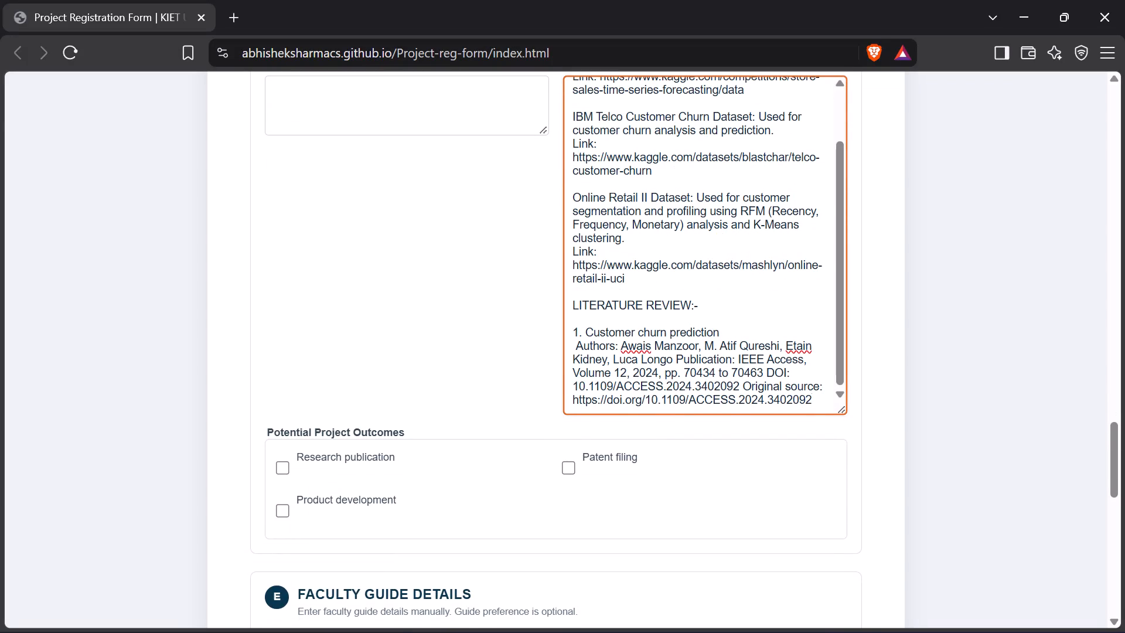
key("Return")
key("Return")
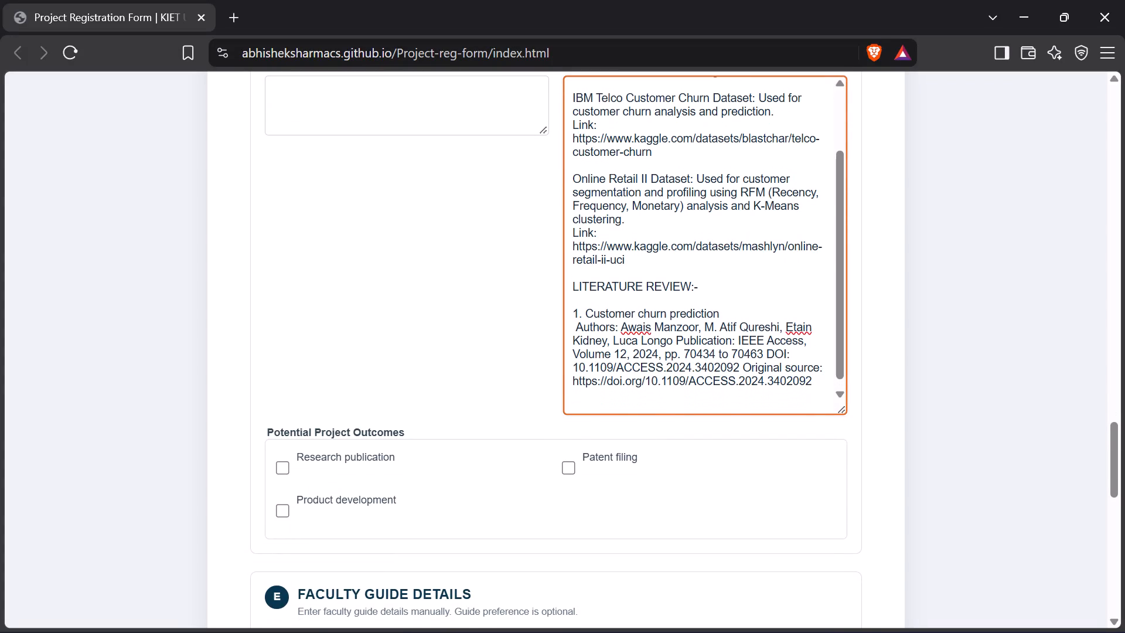
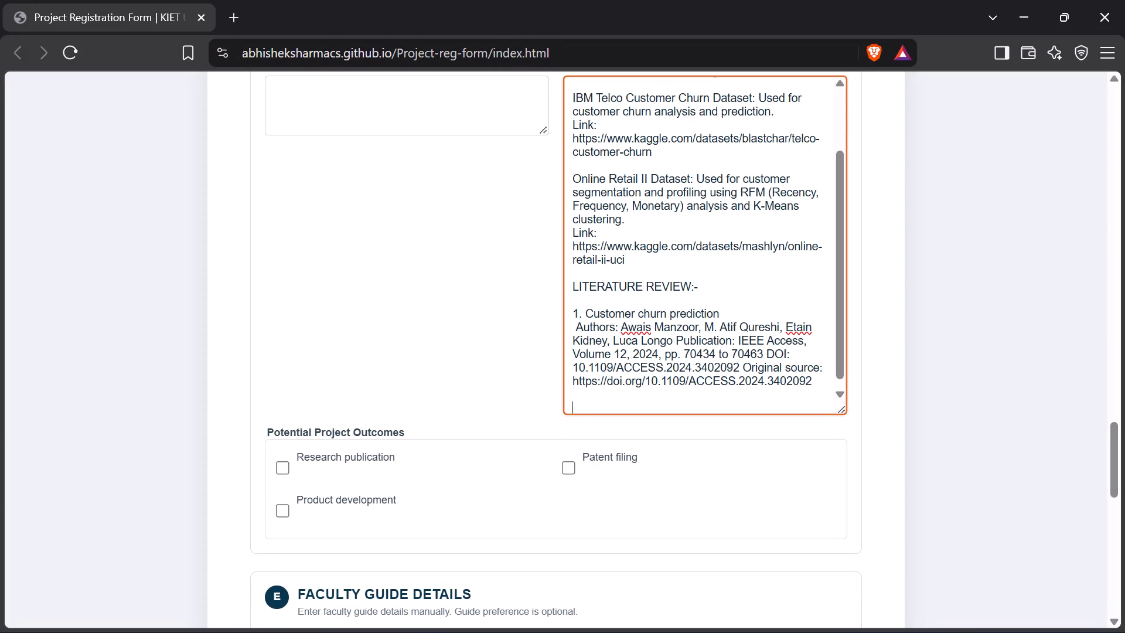
Start Publication and DOI on separate lines in the customer churn prediction reference, and add spaces before the wrapped second line of authors.
left_click(675, 345)
key("Return")
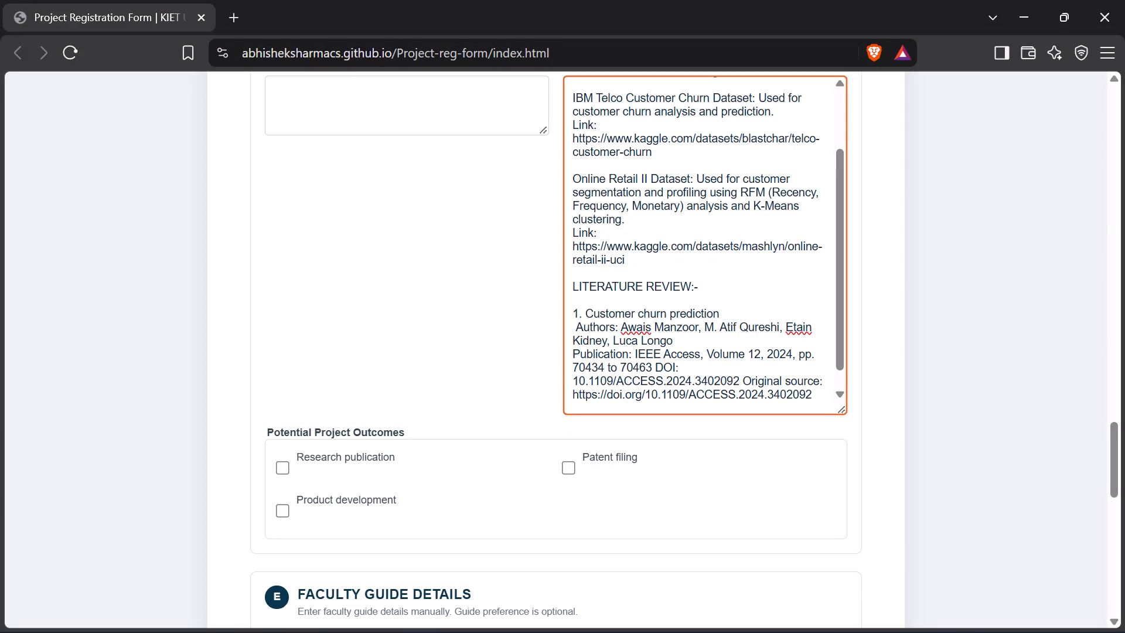
left_click(571, 338)
key("space")
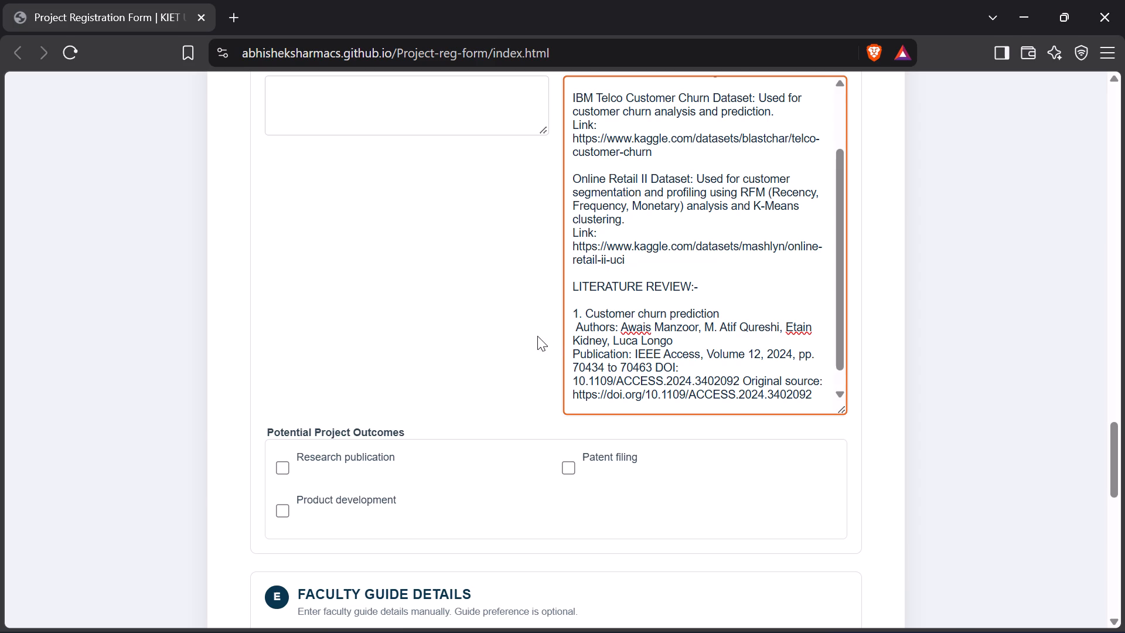
left_click(570, 338)
key("space")
key("space")
key("space")
key("space")
left_click(654, 369)
key("Return")
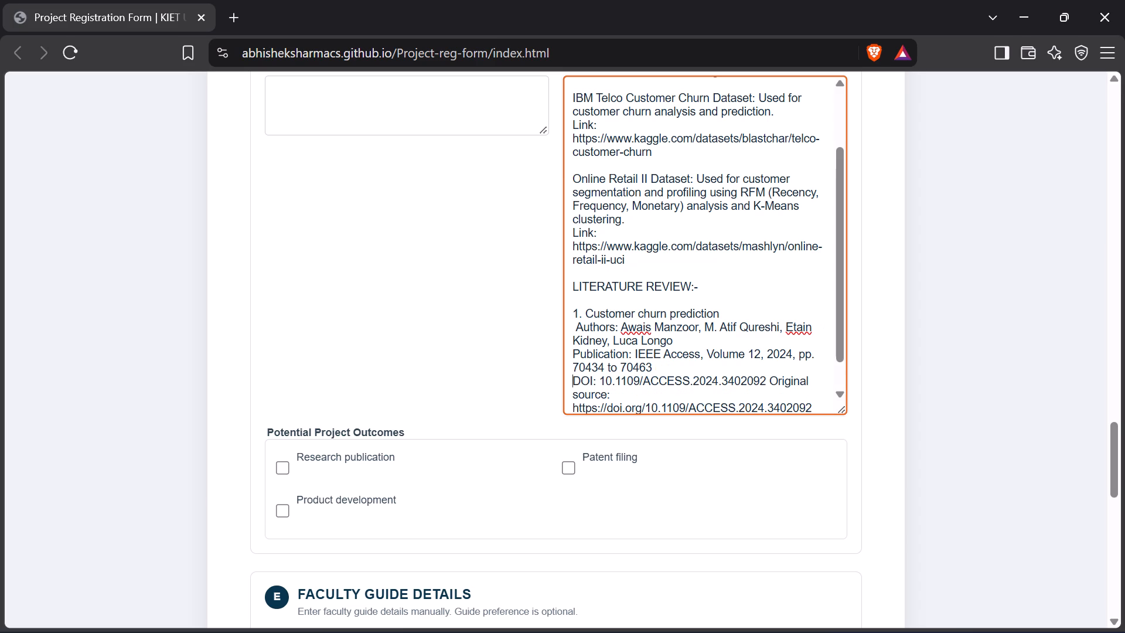
Start a second literature review entry numbered "2." below the customer churn prediction reference, after a blank line.
scroll(654, 369, "down", 1)
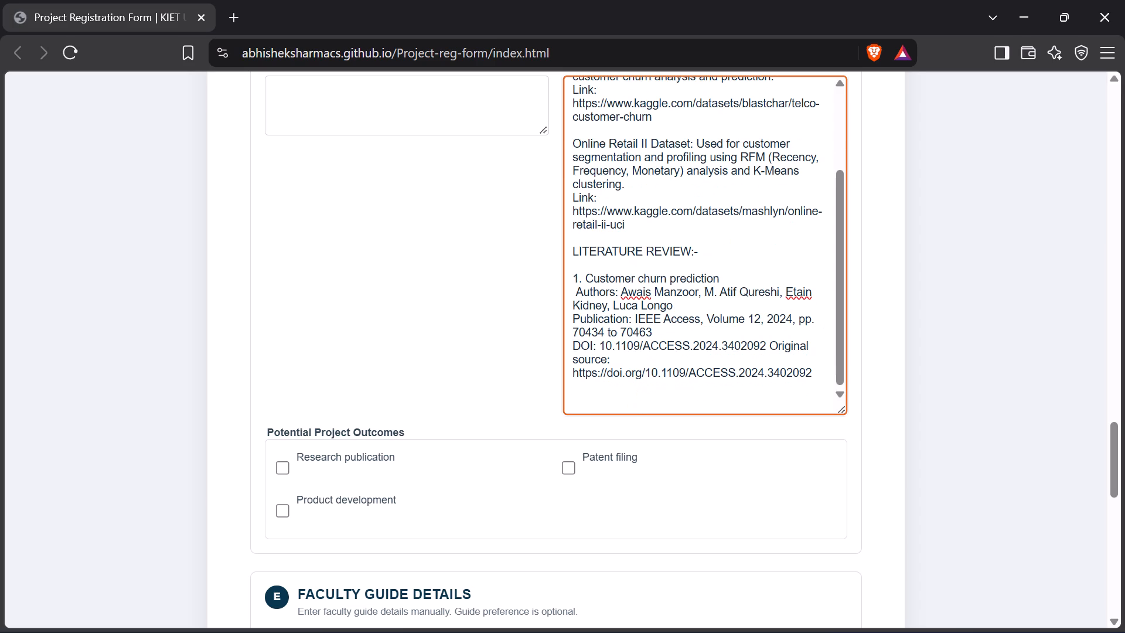
left_click(815, 380)
key("Return")
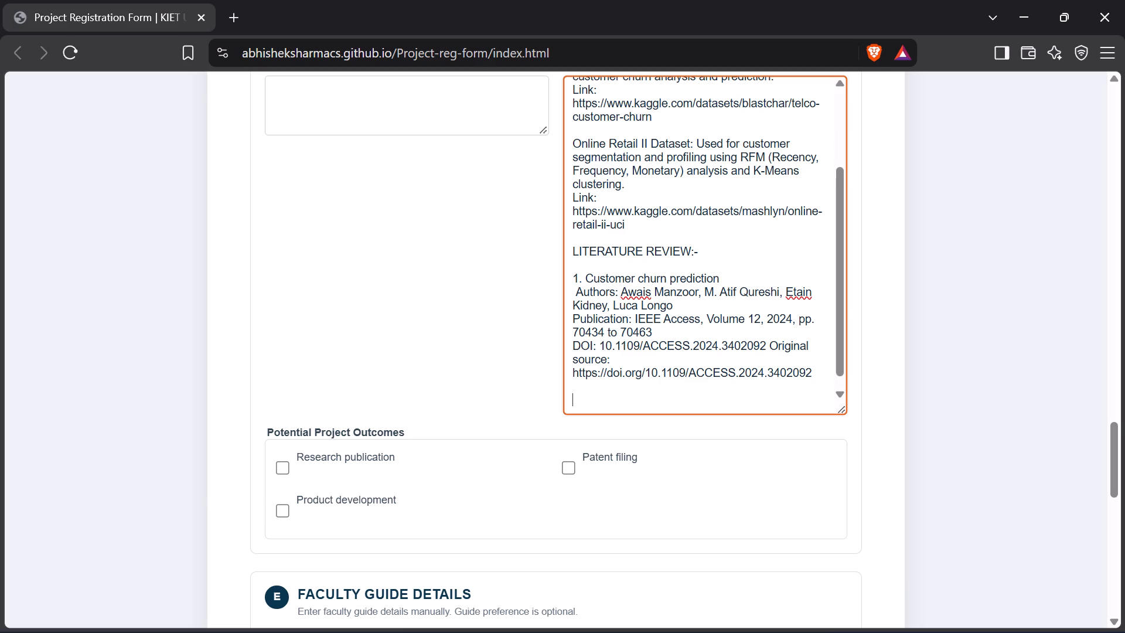
type("2.")
key("space")
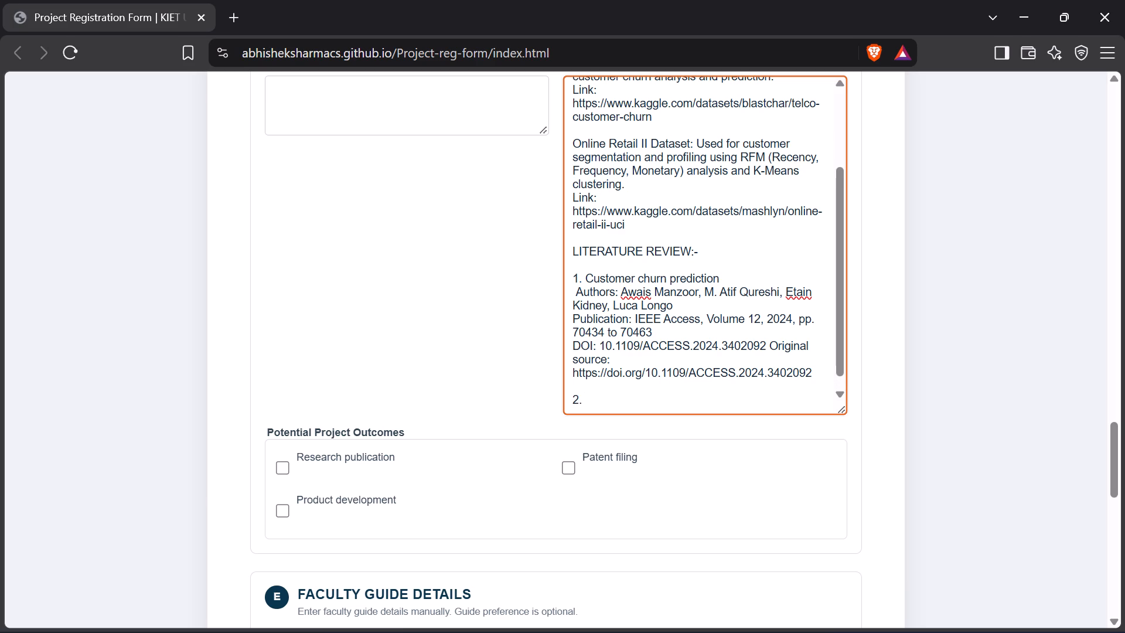
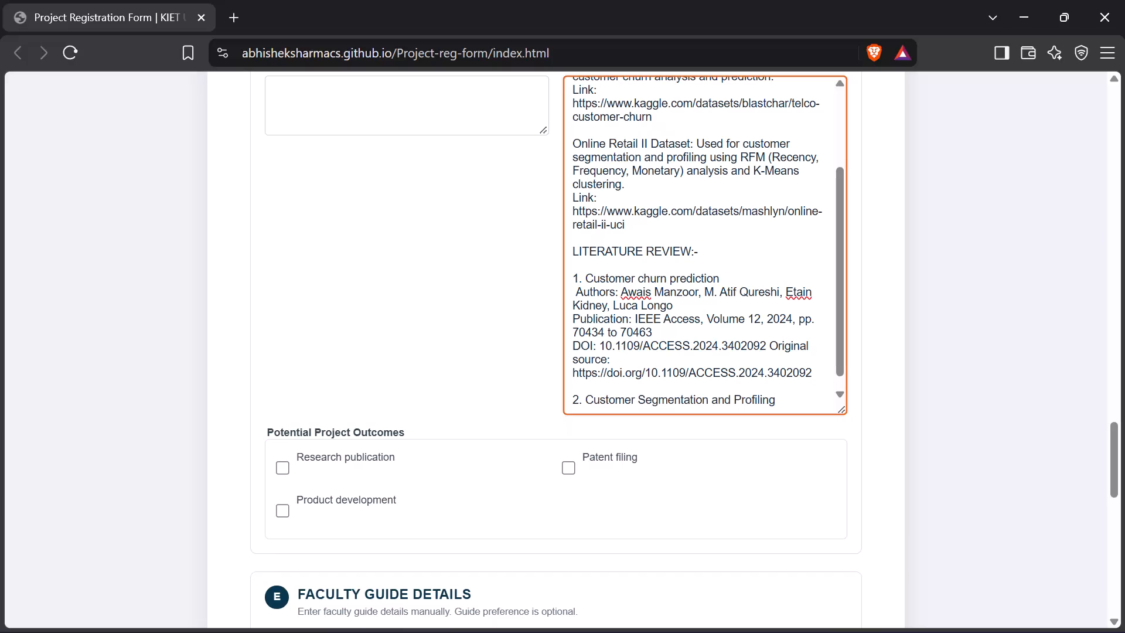
Start a new line for the reference details below the "2. Customer Segmentation and Profiling" heading, leaving one blank line between.
key("Return")
key("Return")
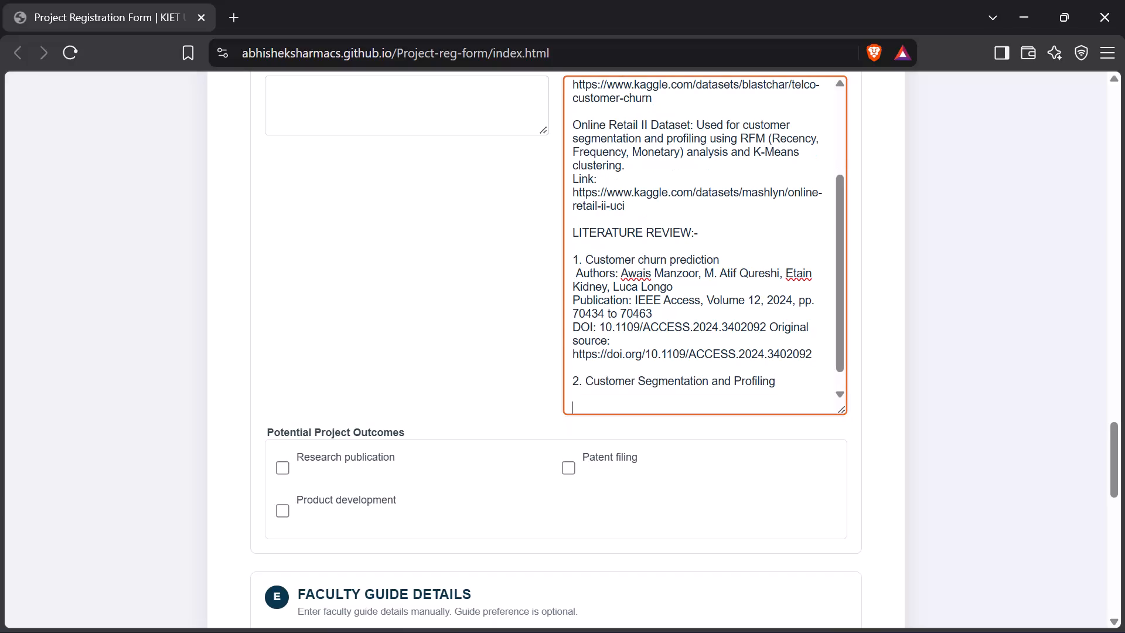
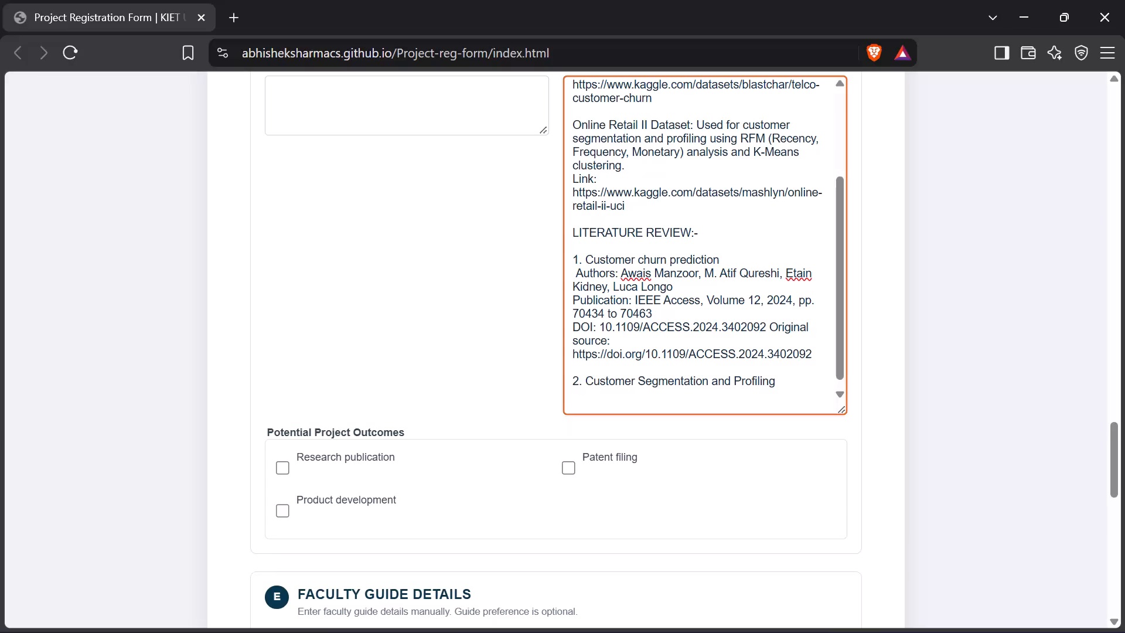
Paste the copied authors, Business Systems Research publication details and source link directly beneath the "2. Customer Segmentation and Profiling" heading.
key("Tab")
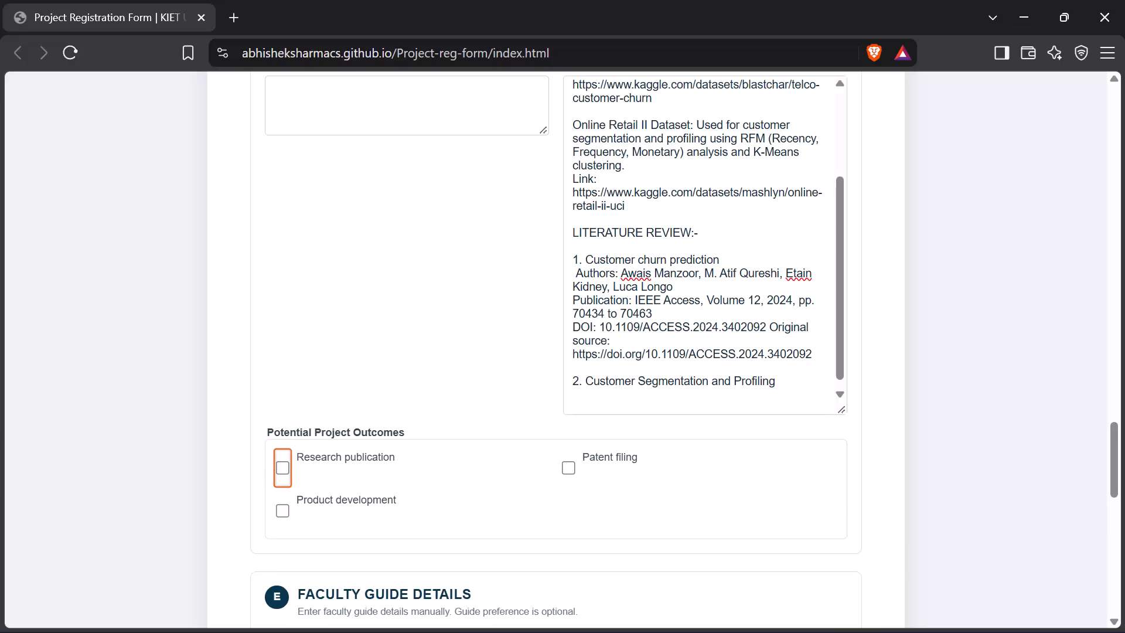
left_click(798, 377)
key("Return")
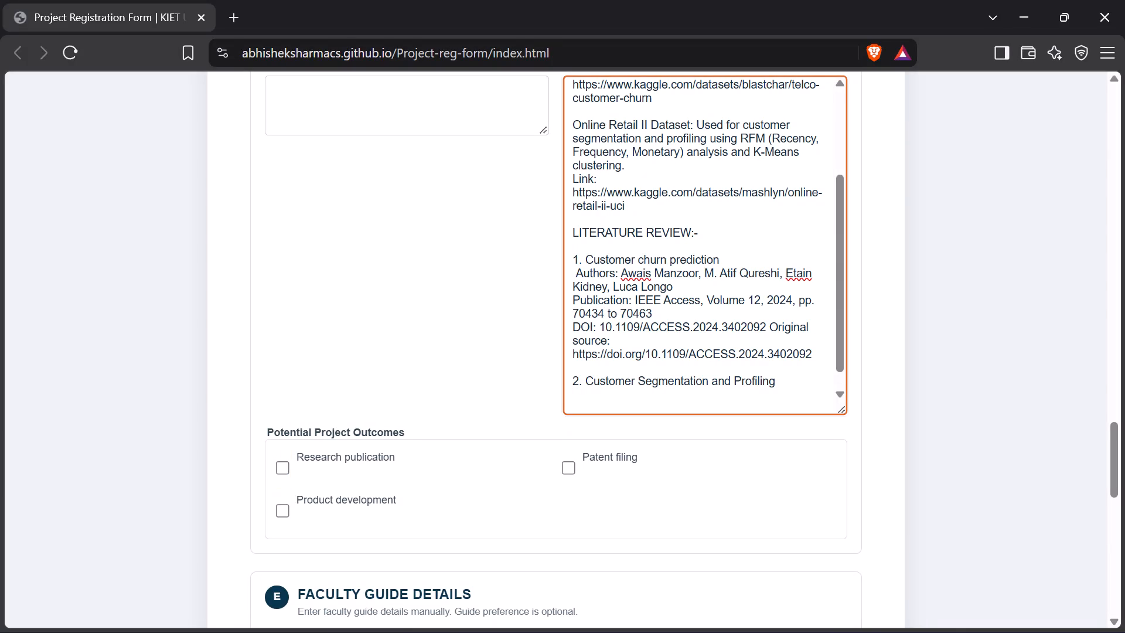
key("ctrl+v")
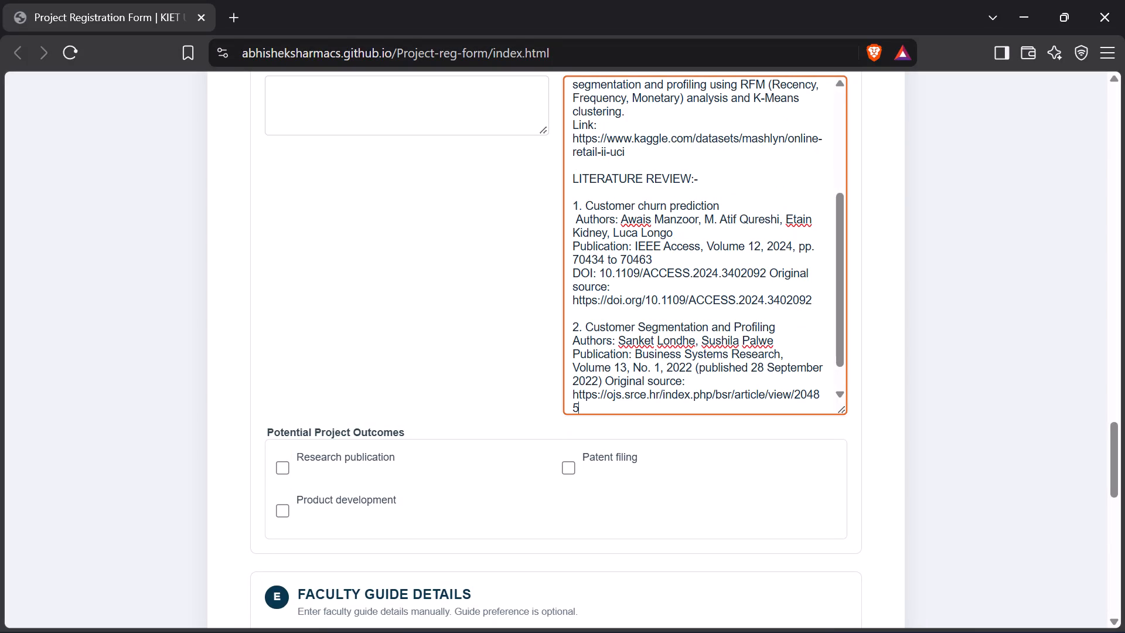
Break the second reference's "Original source:" onto its own line after the publication date.
scroll(682, 383, "down", 1)
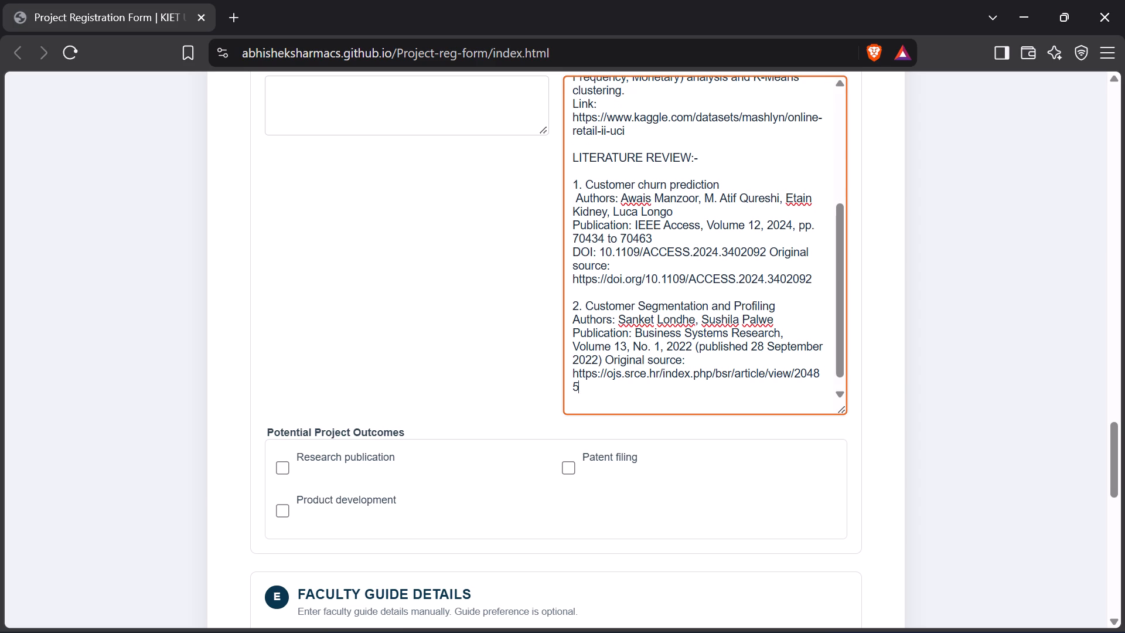
left_click(603, 358)
key("Return")
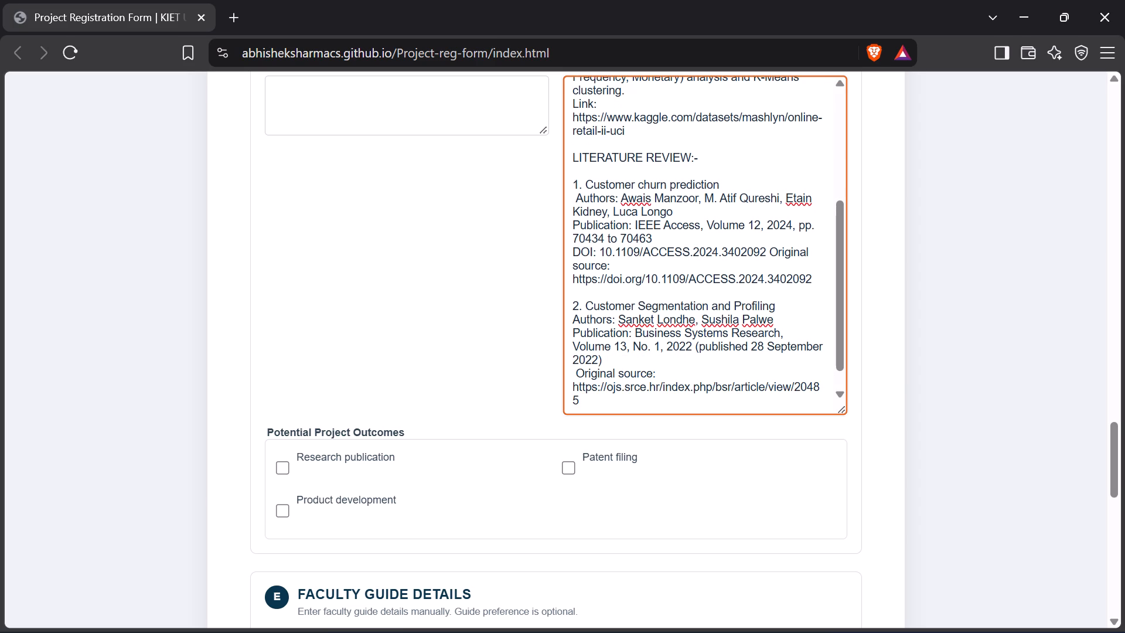
Start a third literature review entry numbered "3." below the second reference's source link, leaving one blank line between.
left_click(590, 395)
scroll(590, 395, "down", 1)
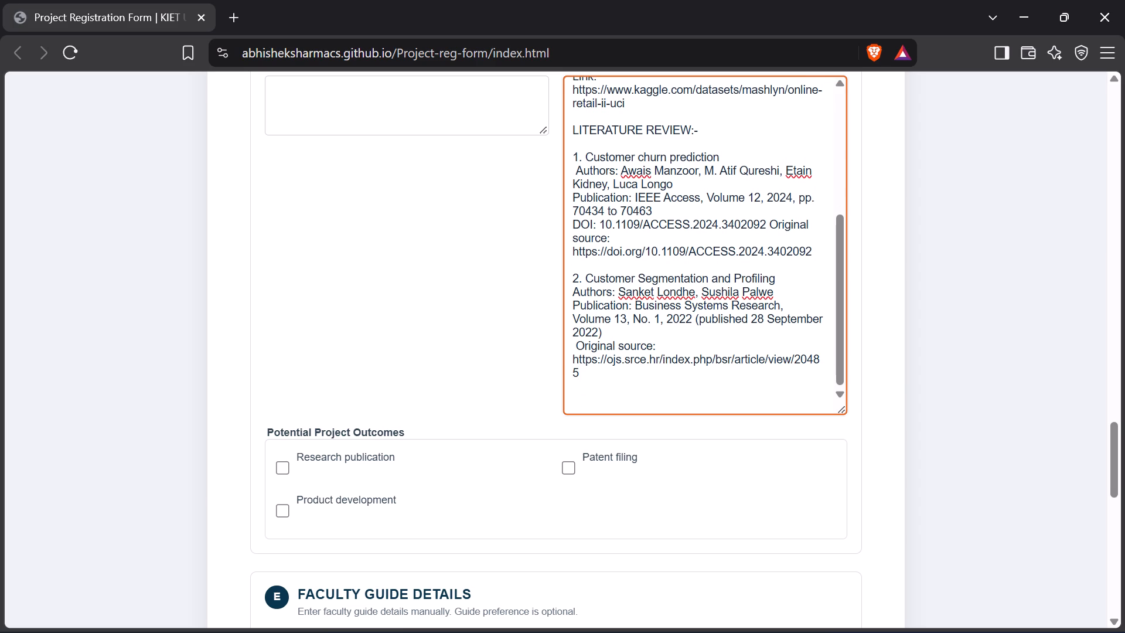
key("Return")
key("Return")
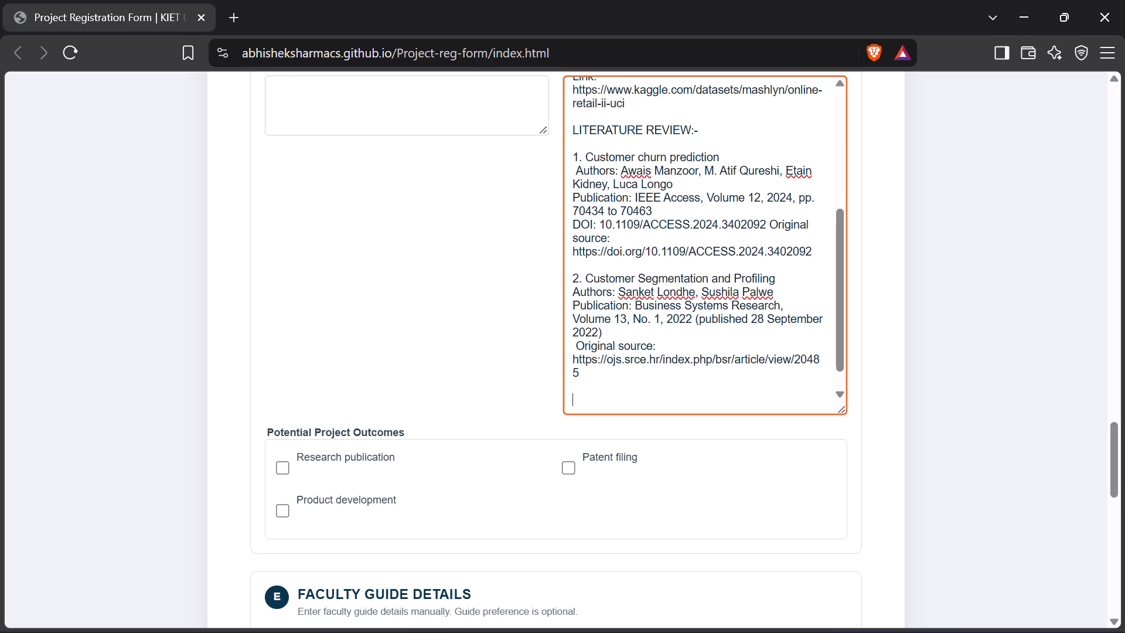
type("3.")
key("space")
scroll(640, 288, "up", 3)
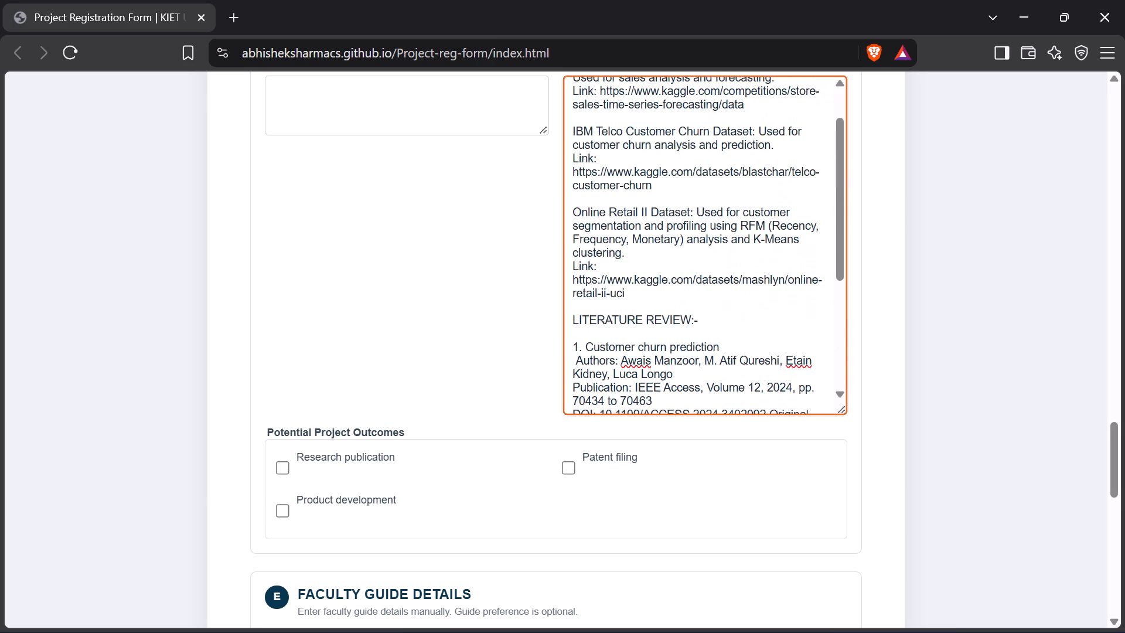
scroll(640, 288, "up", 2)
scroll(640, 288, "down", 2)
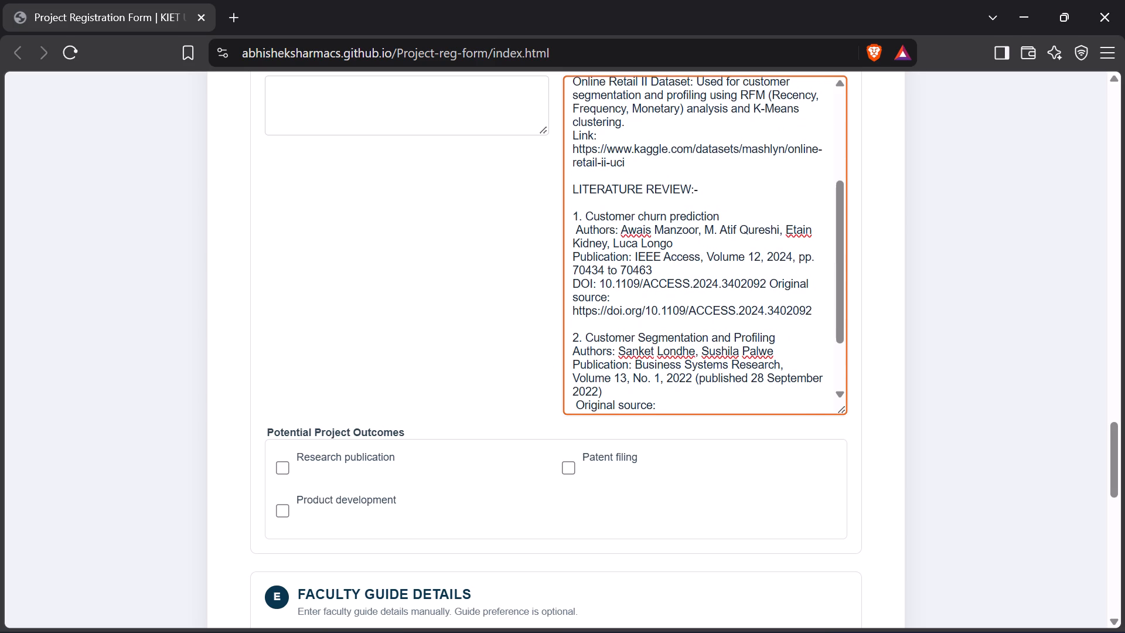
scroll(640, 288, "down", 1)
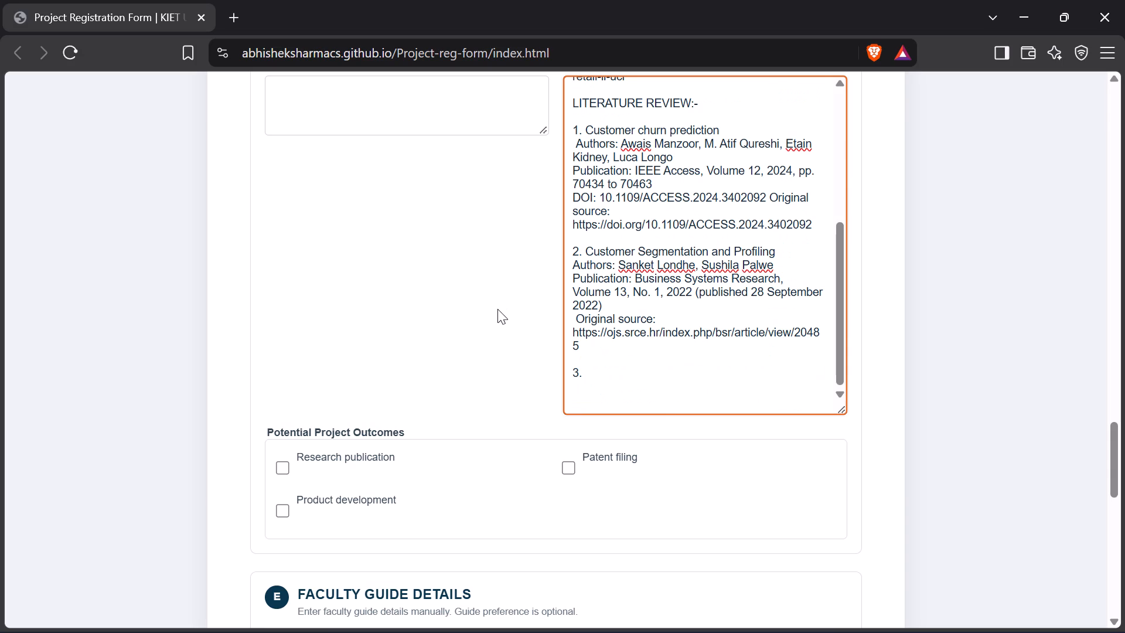
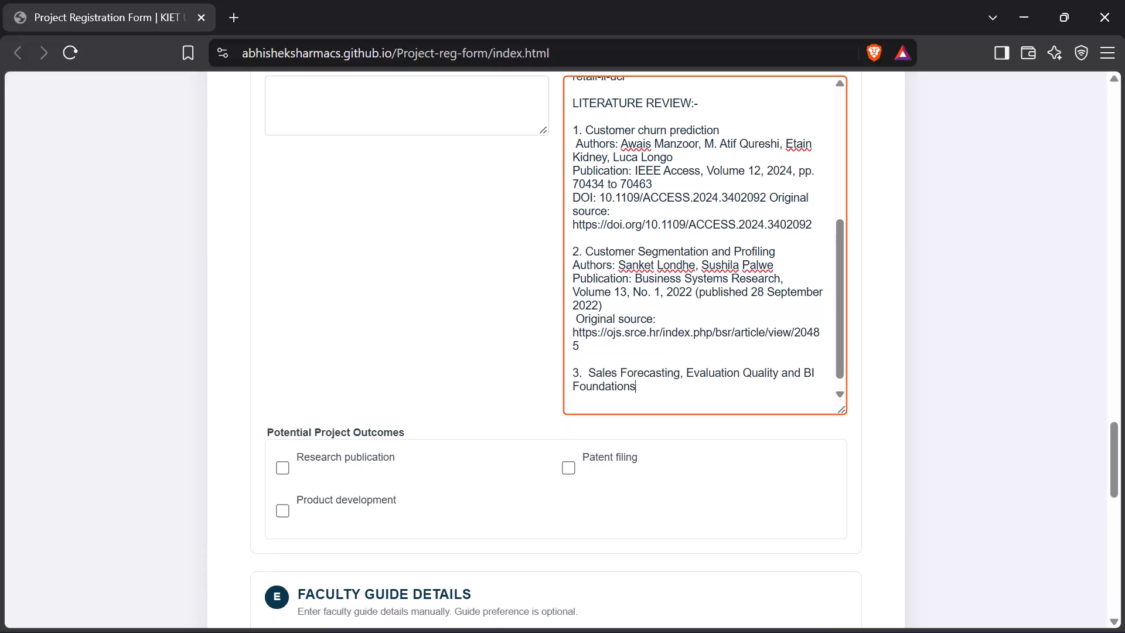
Start a new line directly beneath the "3. Sales Forecasting, Evaluation Quality and BI Foundations" heading in the literature review.
key("Return")
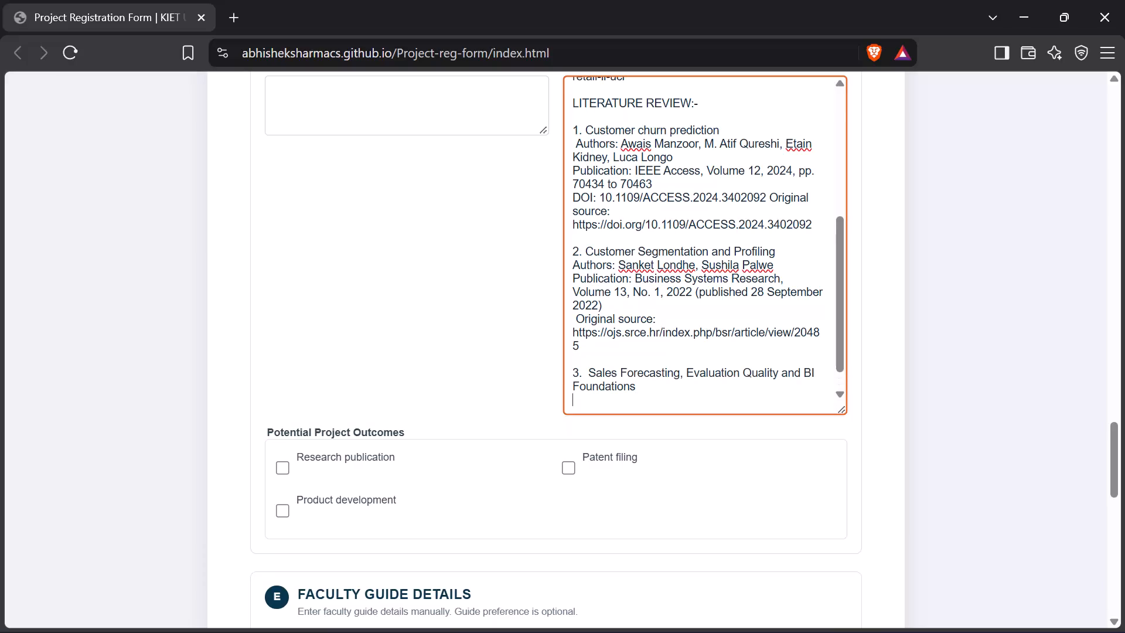
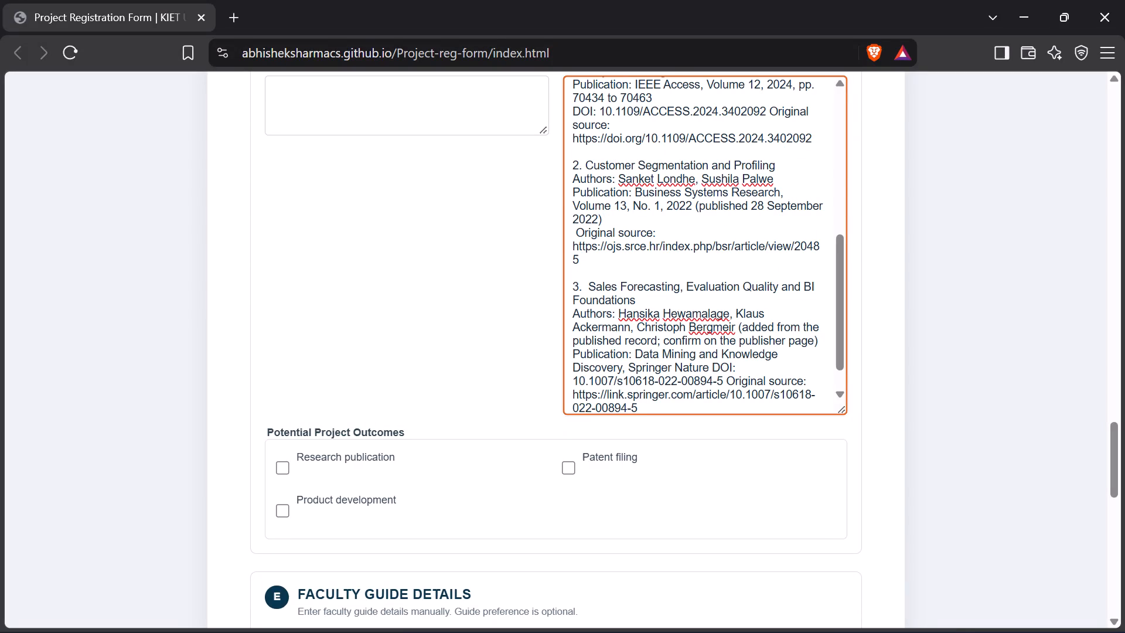
Move the "Original source:" text of the third literature review reference onto its own line after the DOI.
left_click(729, 376)
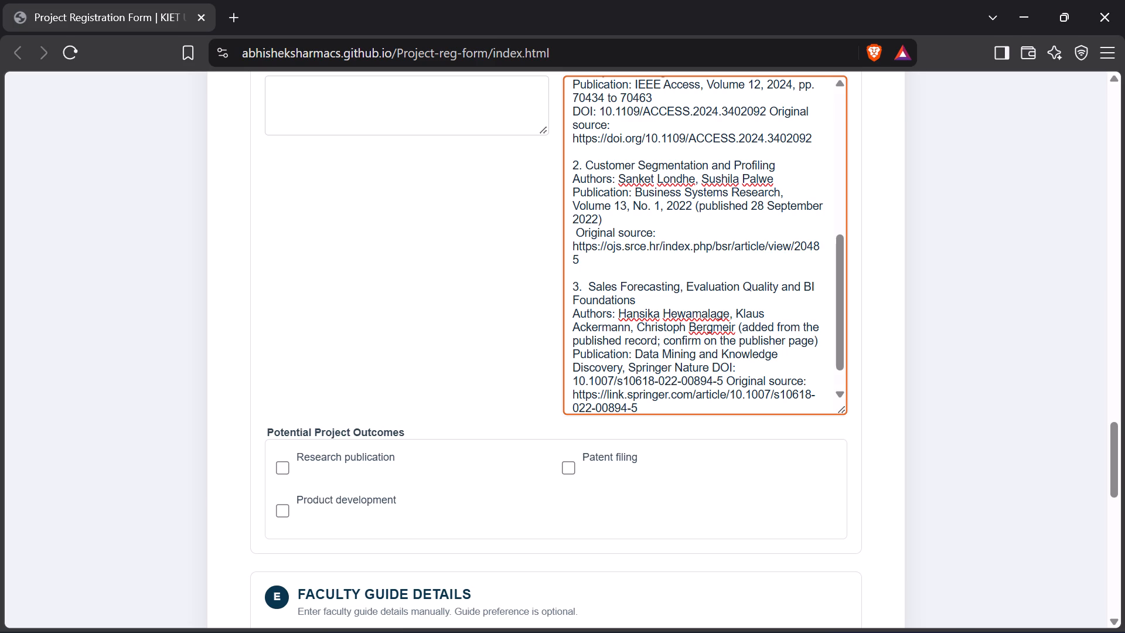
key("Return")
Start a fourth literature review entry numbered "4." below the third reference's source link, separated by one blank line.
scroll(667, 399, "down", 1)
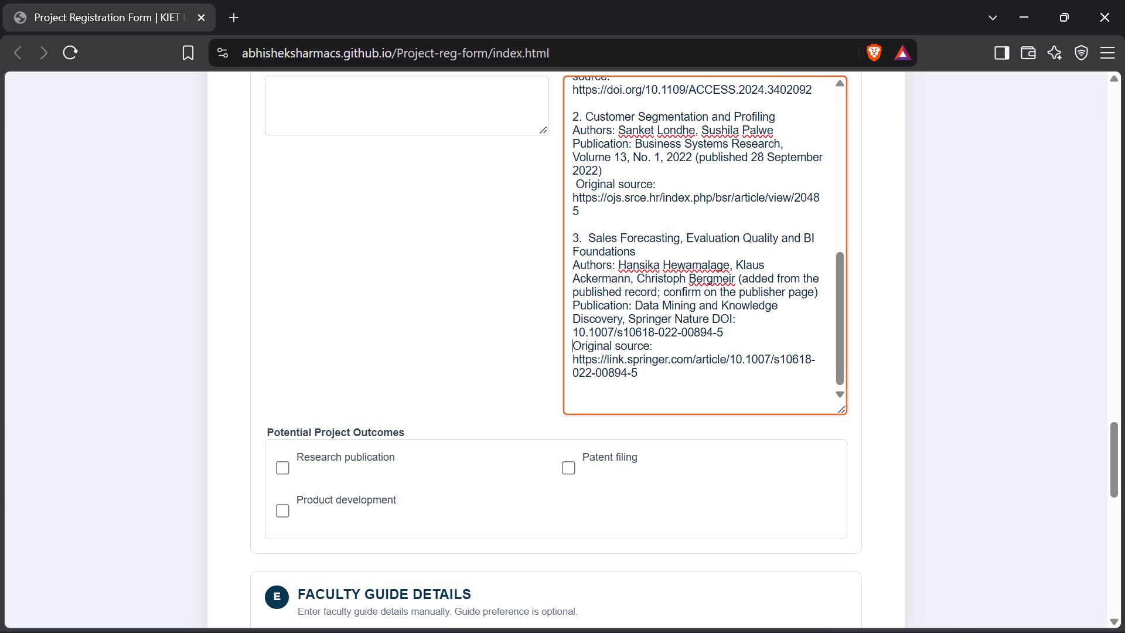
left_click(657, 380)
type("4.")
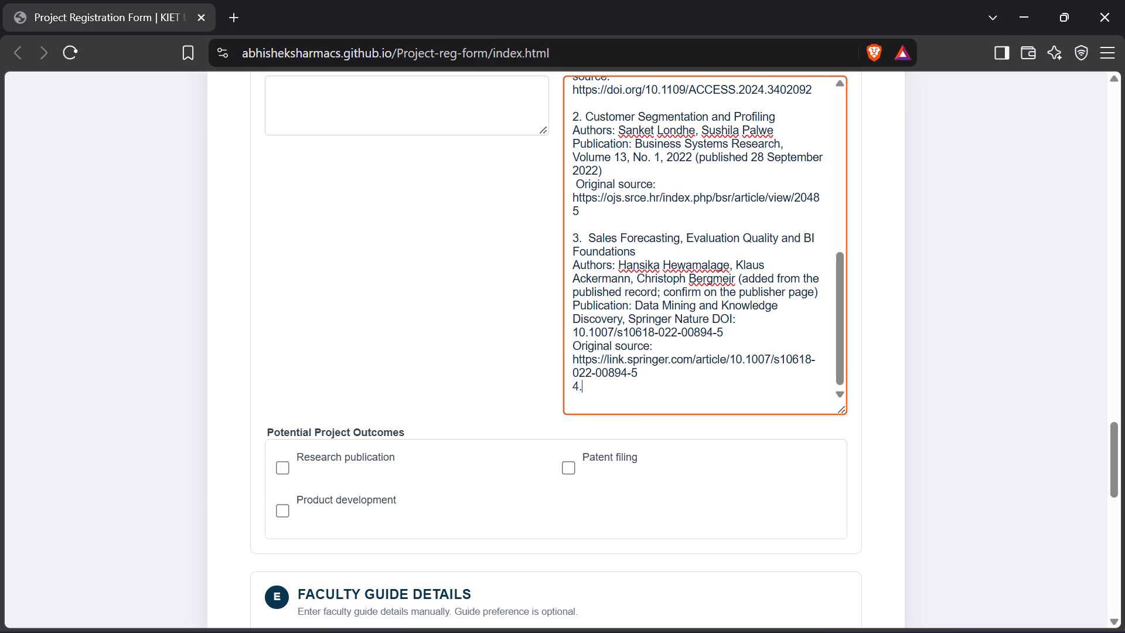
left_click(657, 380)
key("BackSpace")
key("BackSpace")
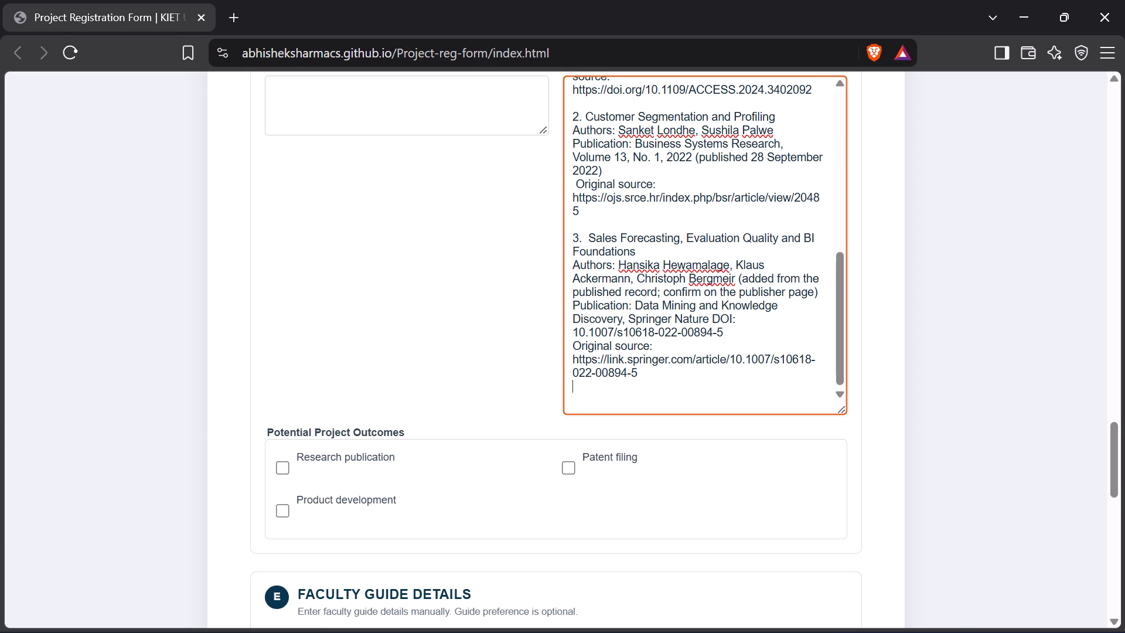
key("BackSpace")
key("Return")
key("Return")
type("4.")
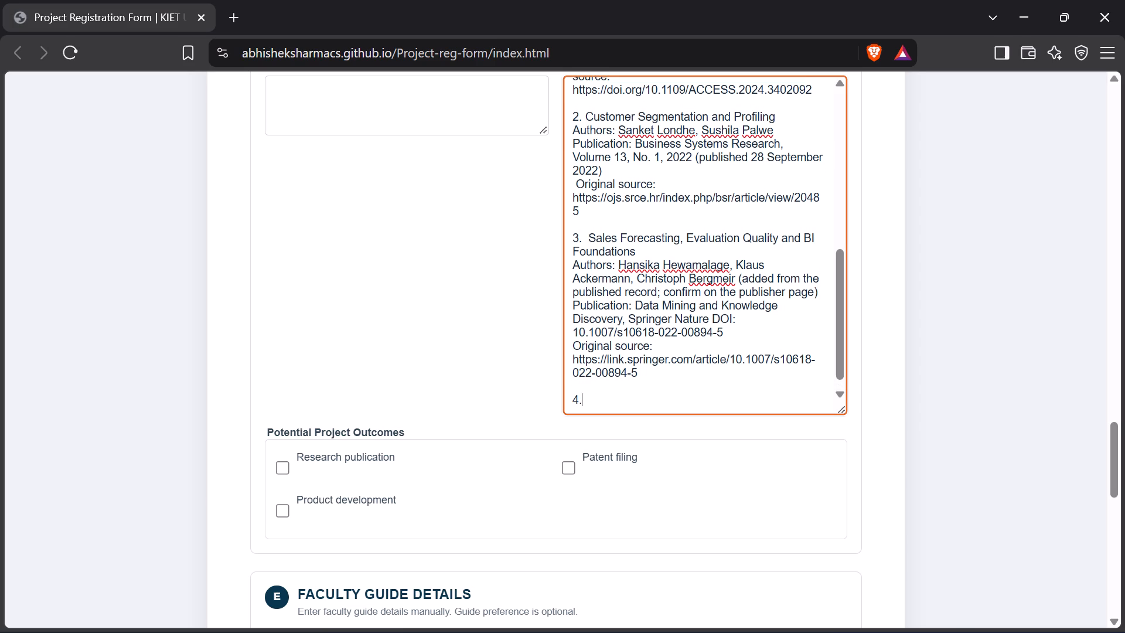
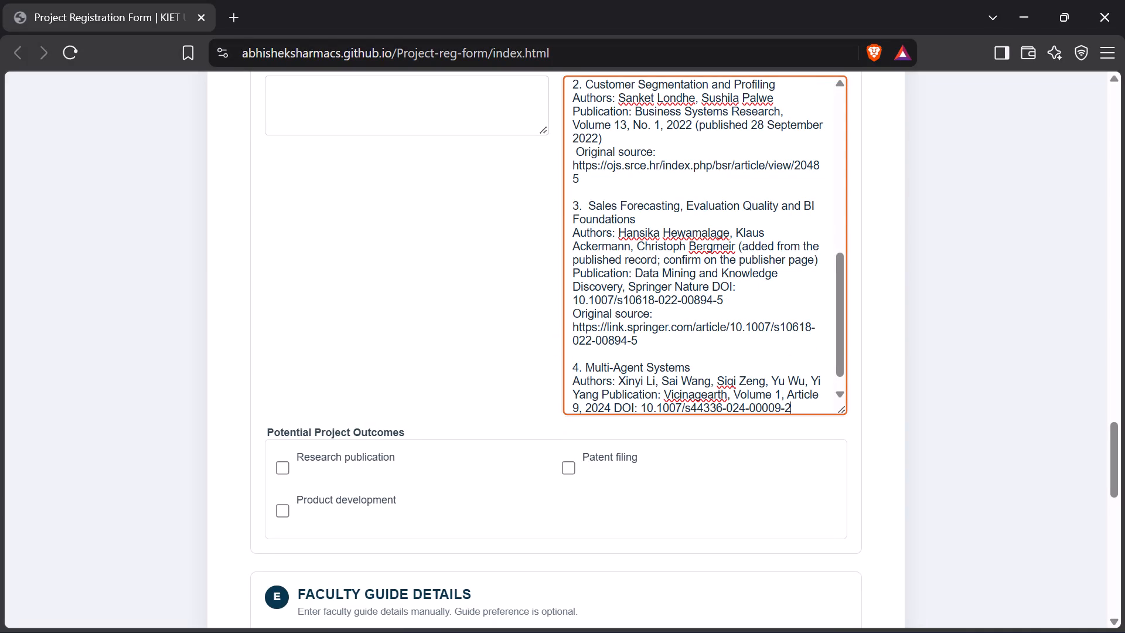
Move the "Publication:" text of the fourth reference, Multi-Agent Systems, onto its own line after the authors.
left_click(599, 391)
key("Return")
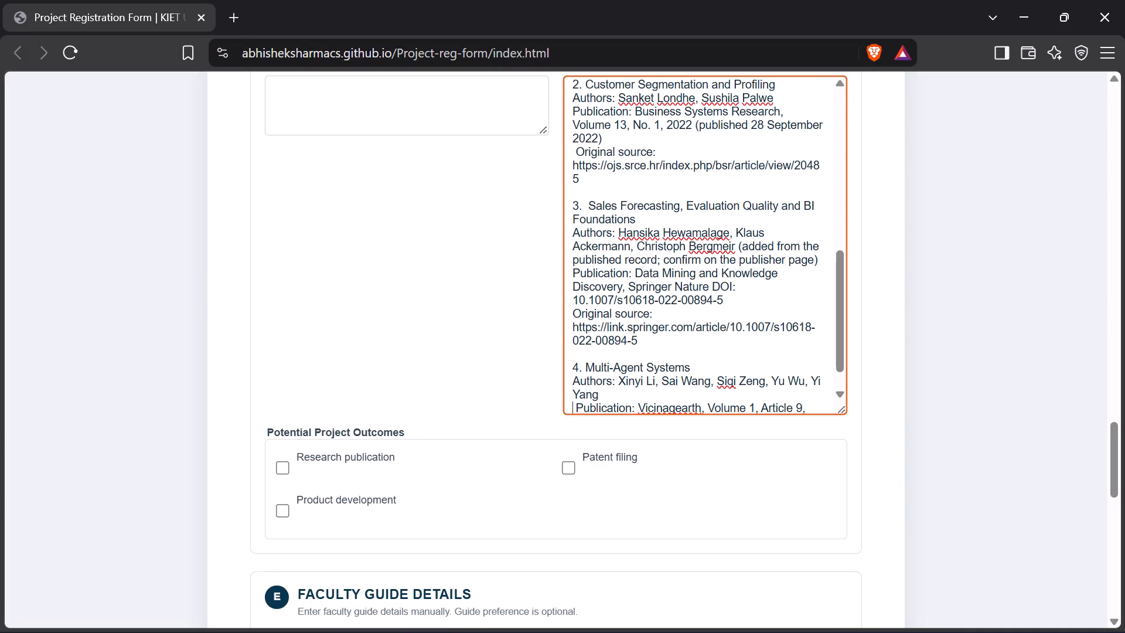
Start a new line below the DOI at the end of the fourth literature review reference.
scroll(615, 384, "down", 1)
left_click(785, 380)
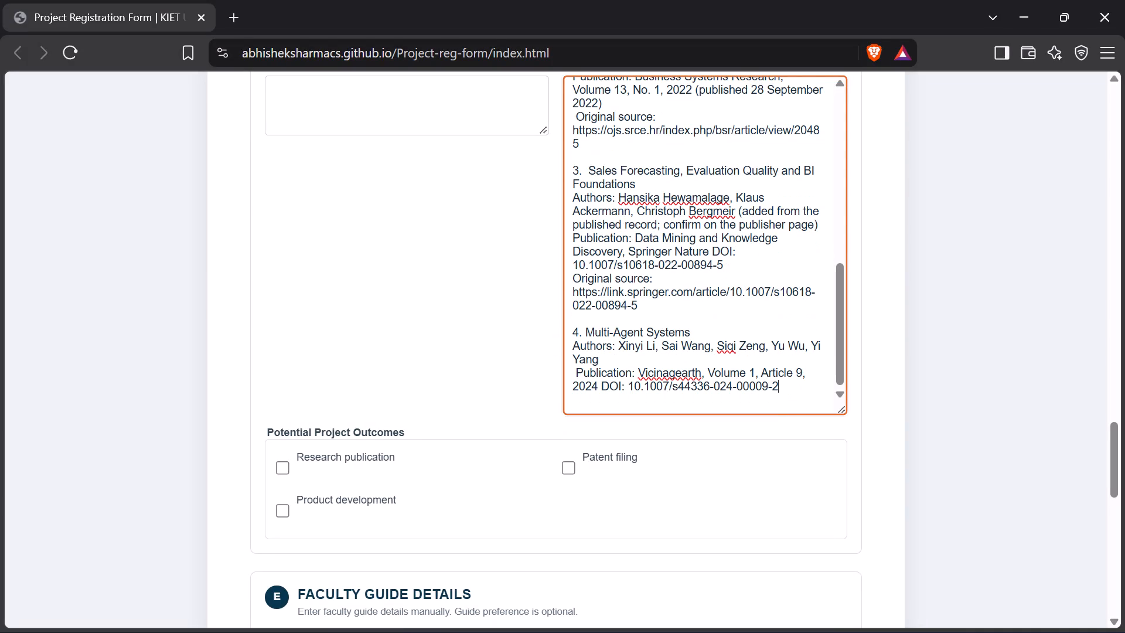
key("Return")
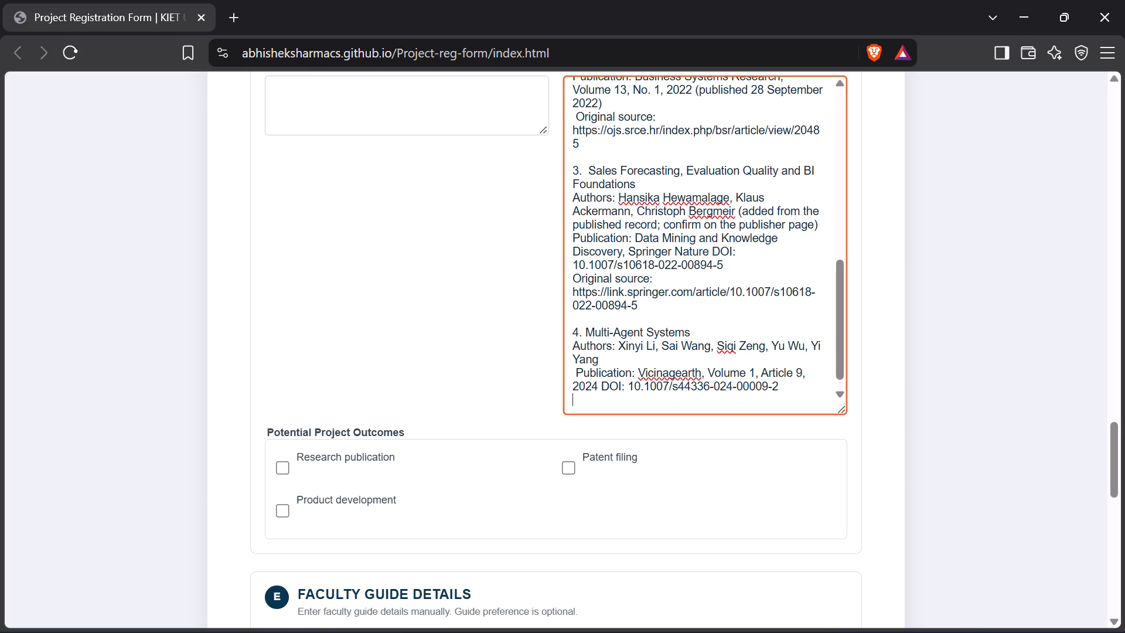
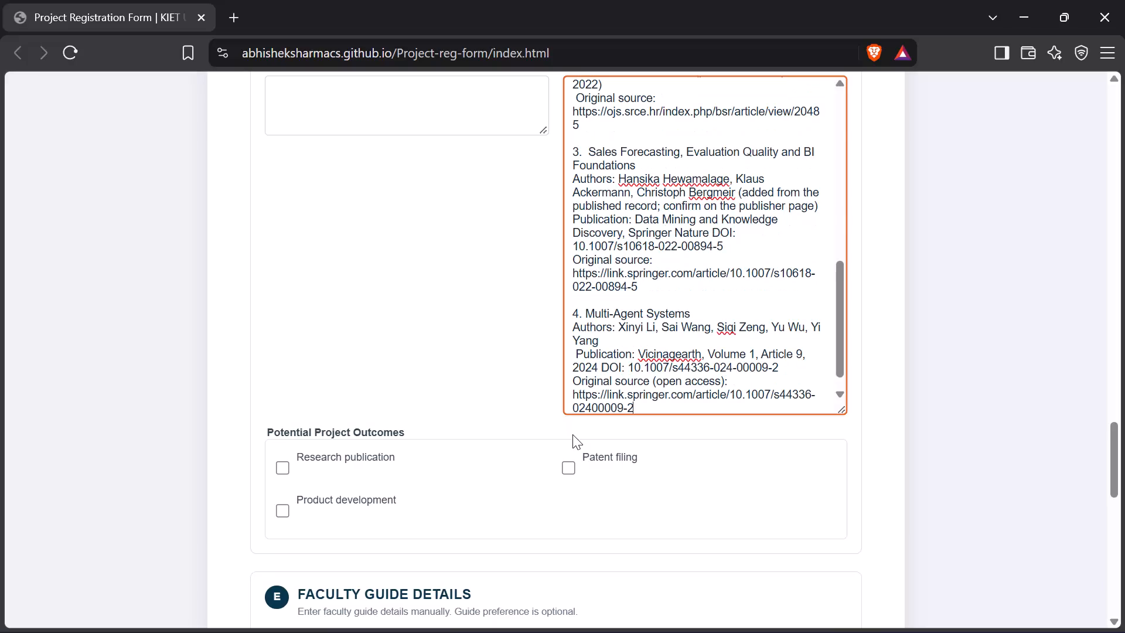
Review the form from the end of the literature references back through the Research and Innovation, SDG and Project Details sections.
scroll(635, 393, "down", 1)
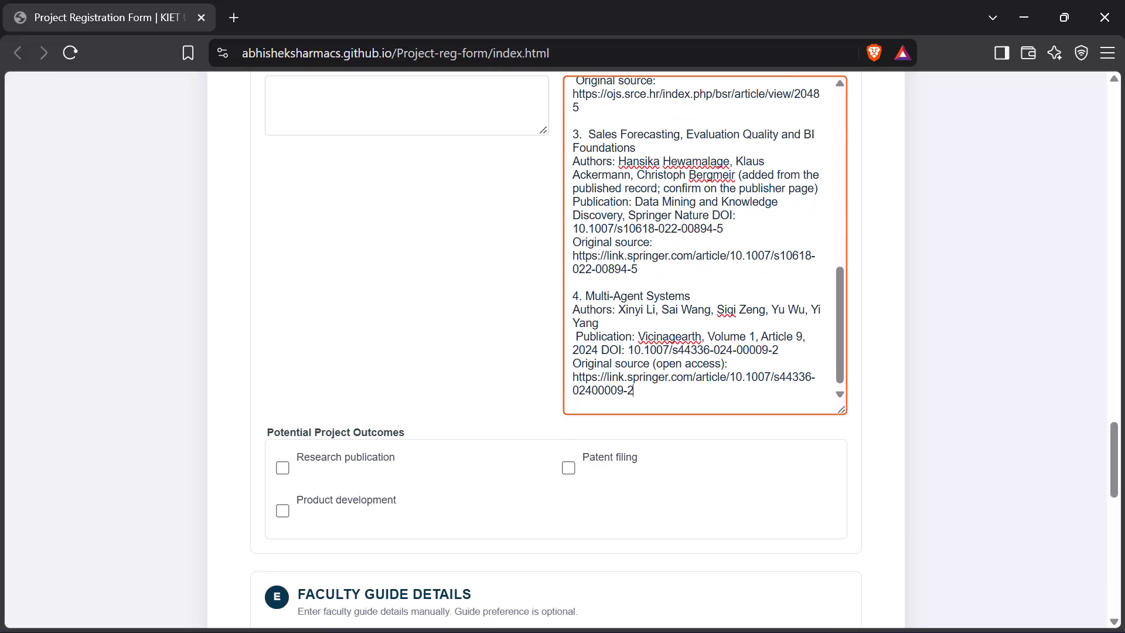
scroll(635, 393, "down", 1)
left_click(642, 386)
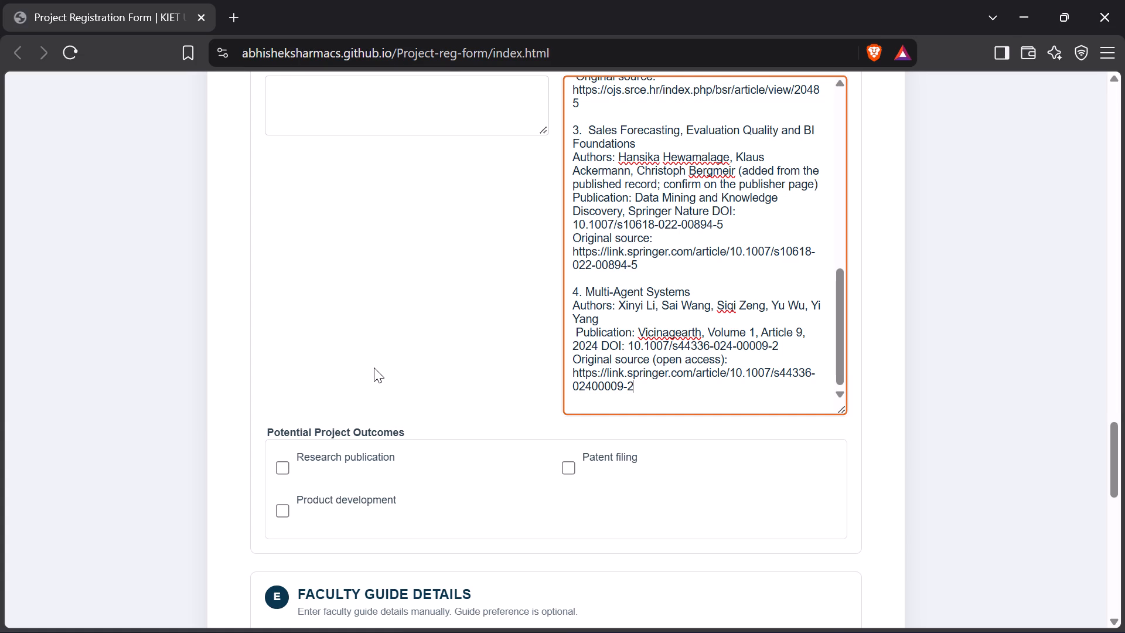
scroll(374, 367, "up", 5)
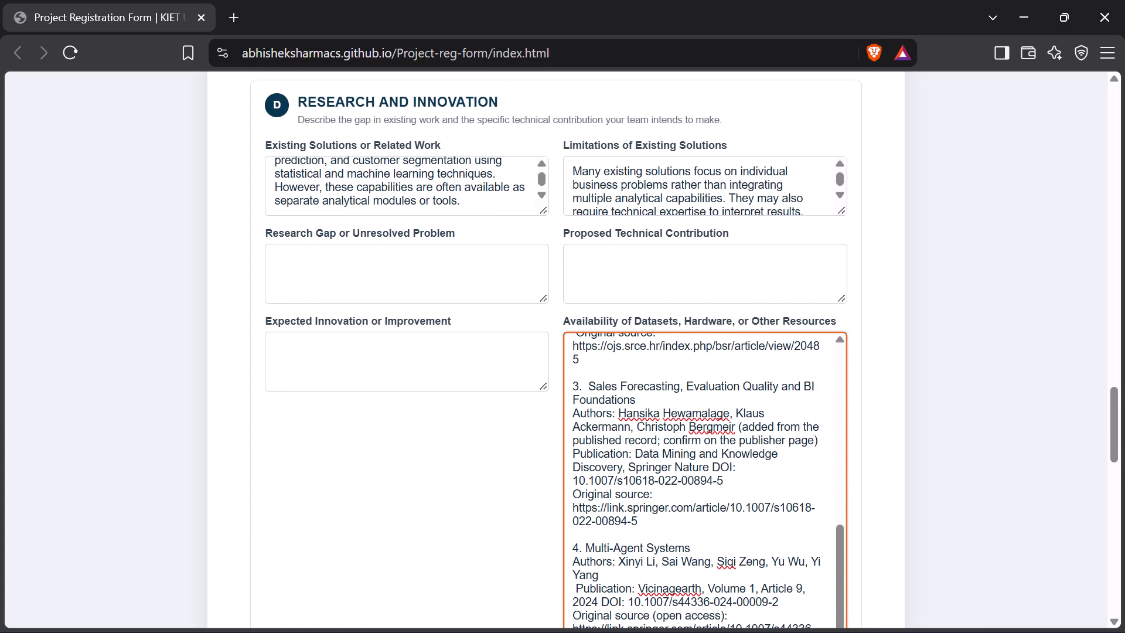
scroll(374, 367, "up", 2)
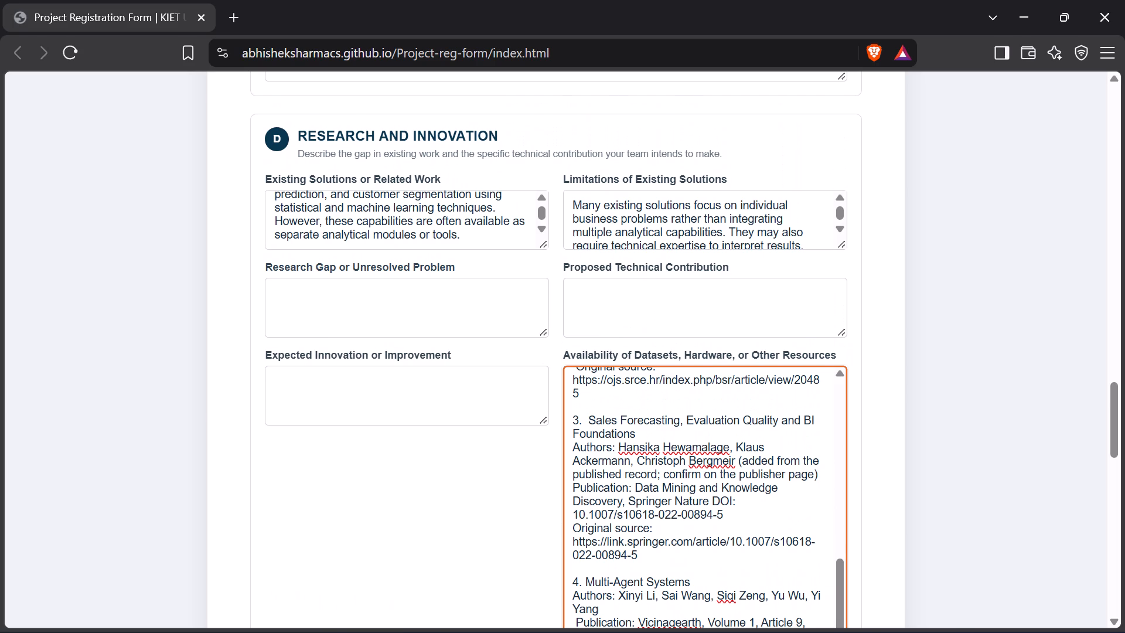
left_click(364, 375)
scroll(364, 375, "up", 1)
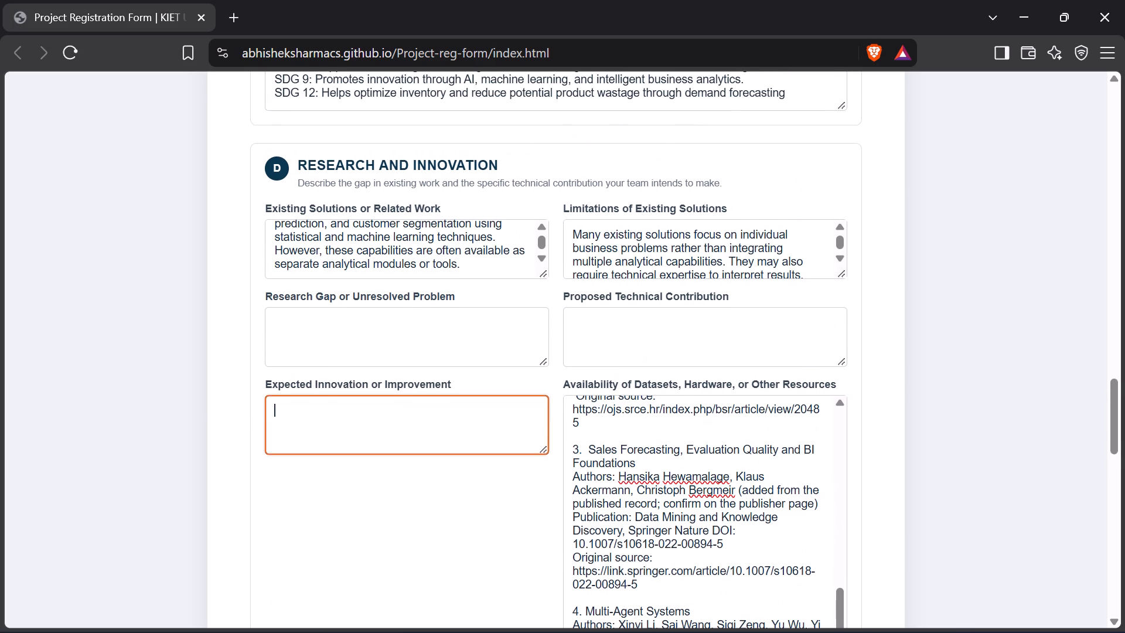
scroll(364, 375, "up", 1)
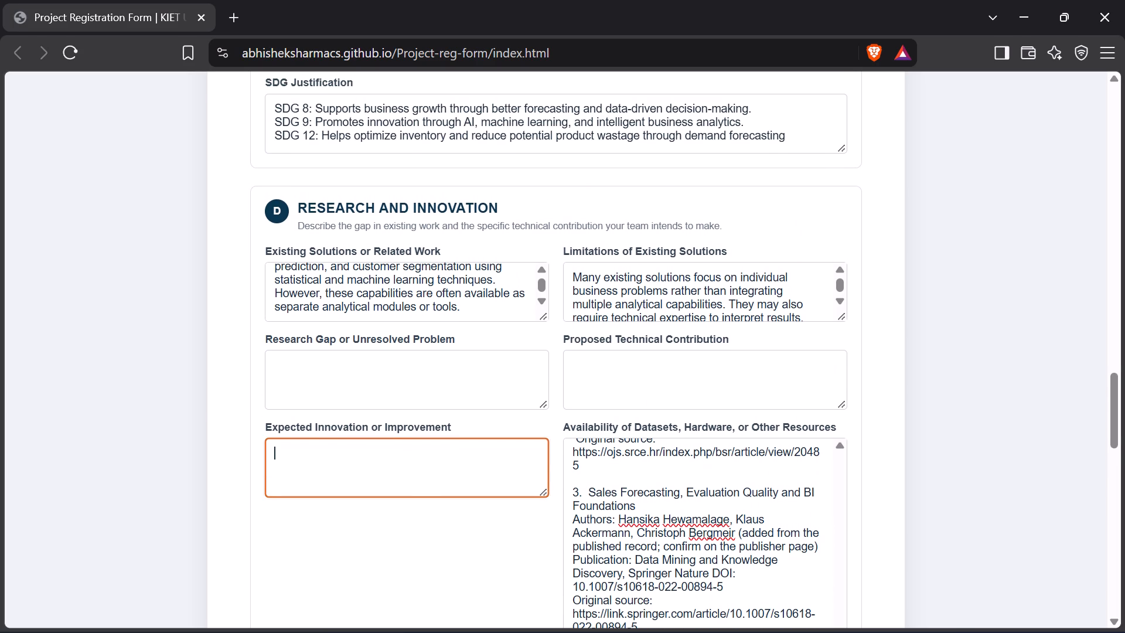
scroll(452, 376, "up", 1)
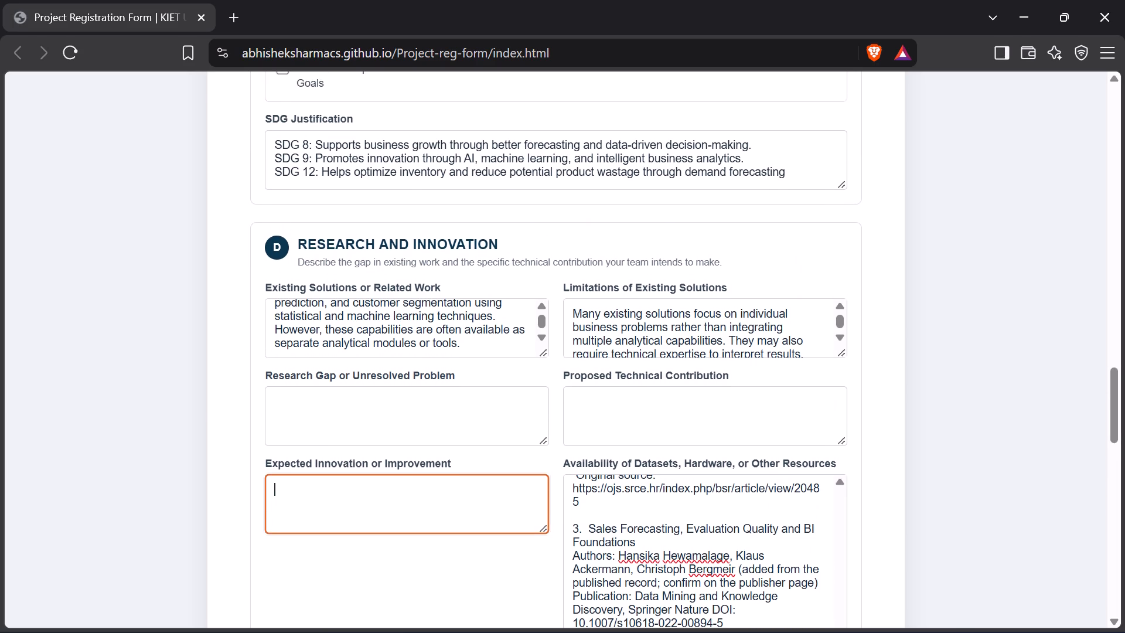
scroll(452, 376, "up", 2)
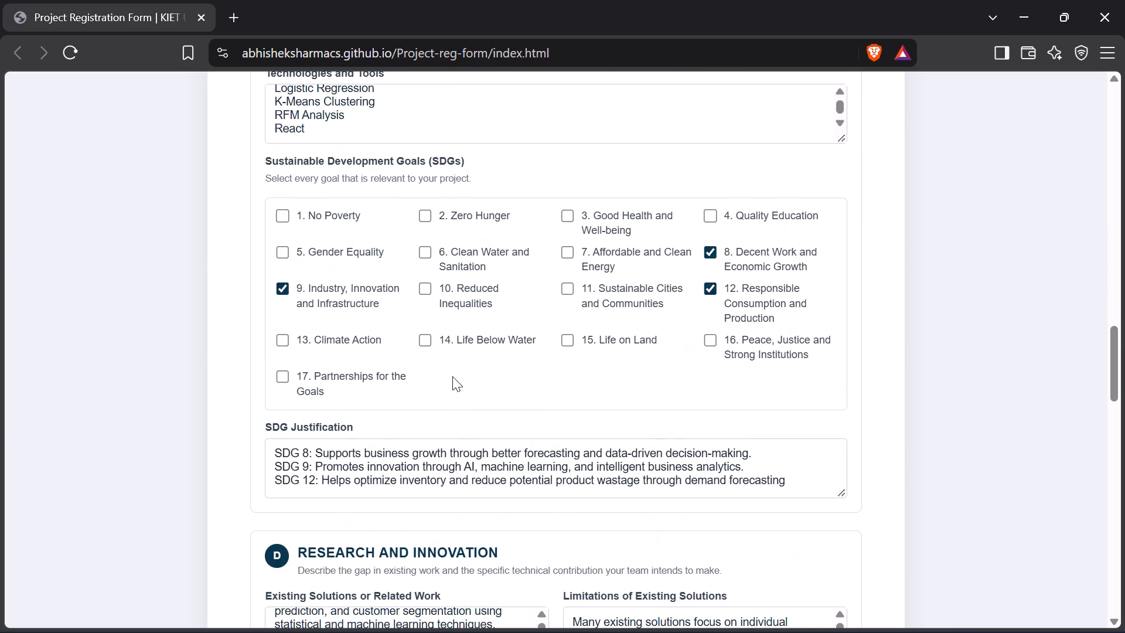
scroll(452, 376, "up", 3)
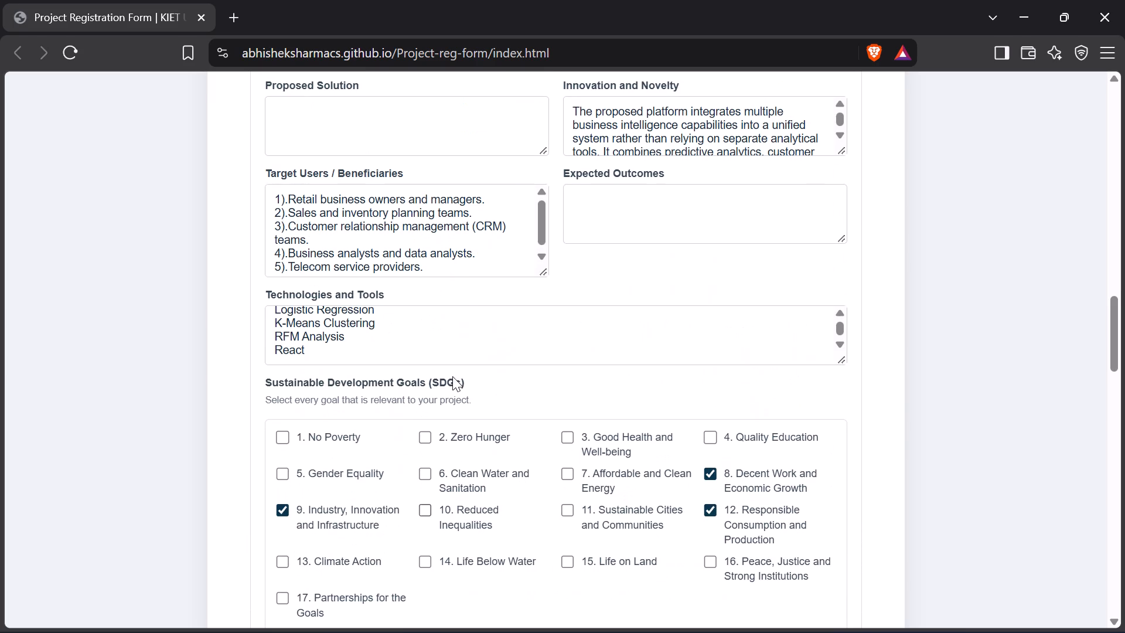
scroll(432, 341, "up", 2)
scroll(432, 341, "down", 1)
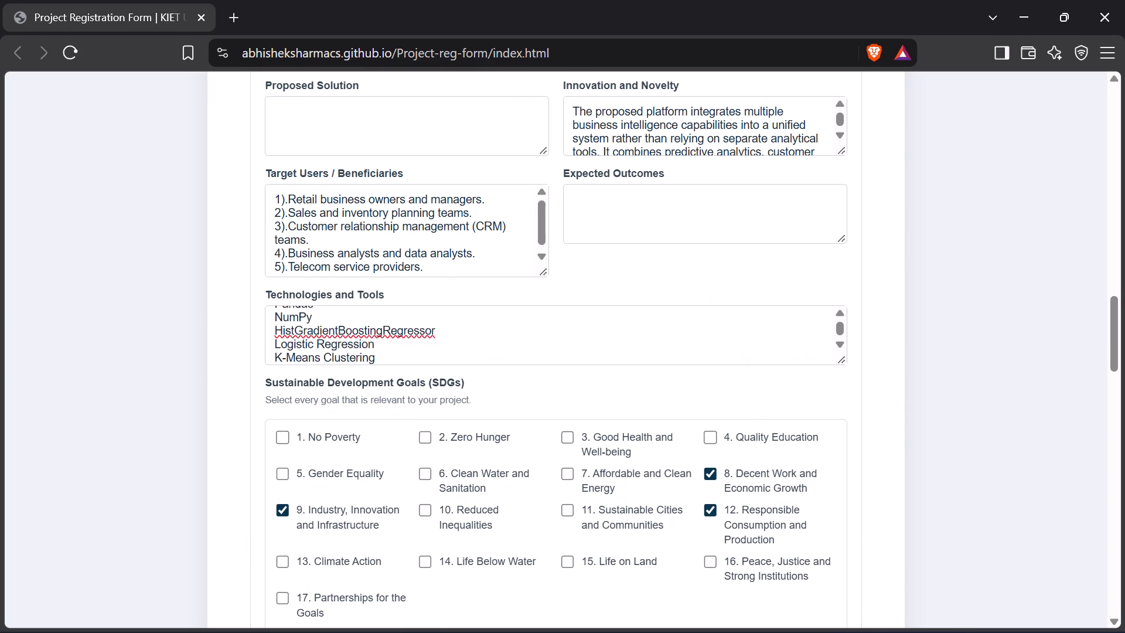
scroll(432, 341, "down", 1)
scroll(432, 341, "up", 2)
scroll(416, 253, "up", 2)
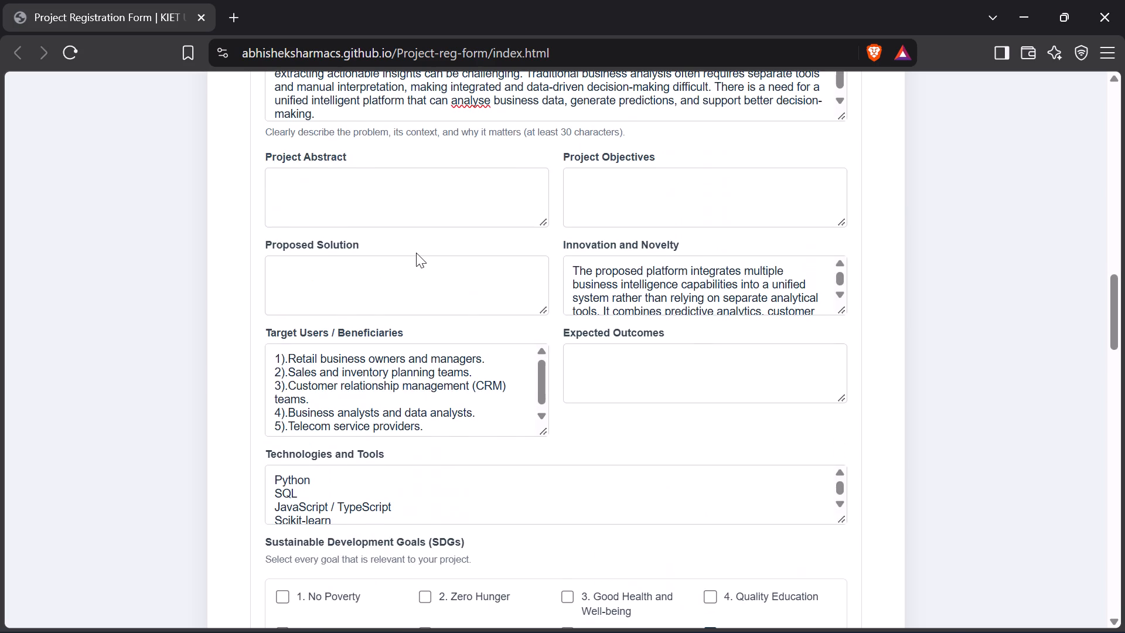
scroll(398, 181, "up", 3)
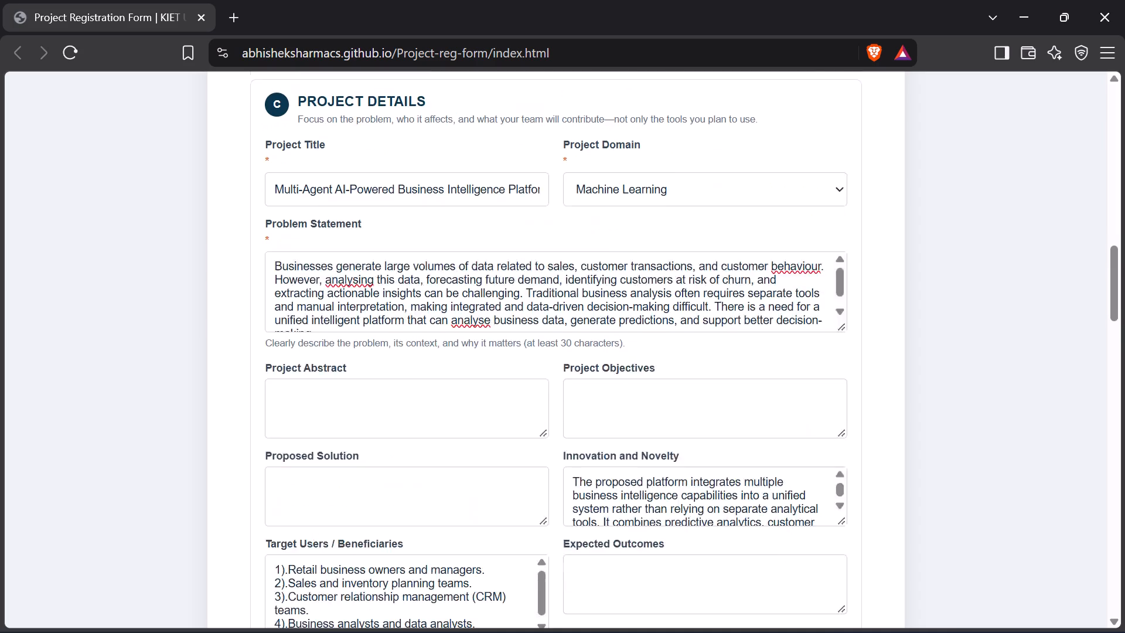
scroll(398, 181, "up", 4)
scroll(398, 181, "down", 1)
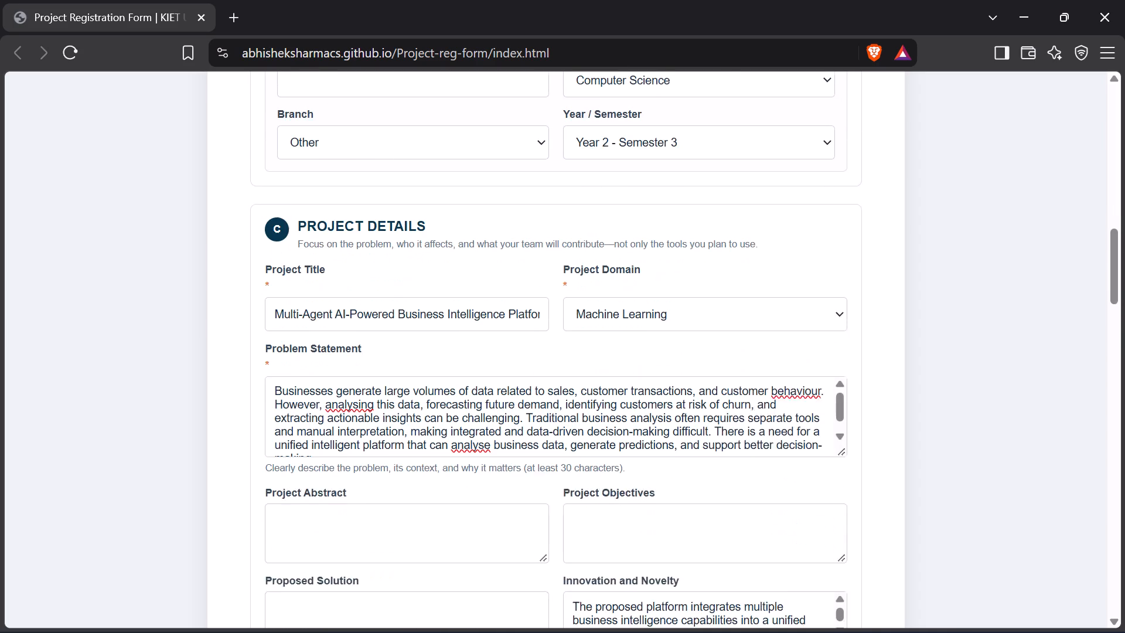
scroll(398, 181, "down", 1)
scroll(398, 181, "up", 4)
scroll(398, 181, "down", 1)
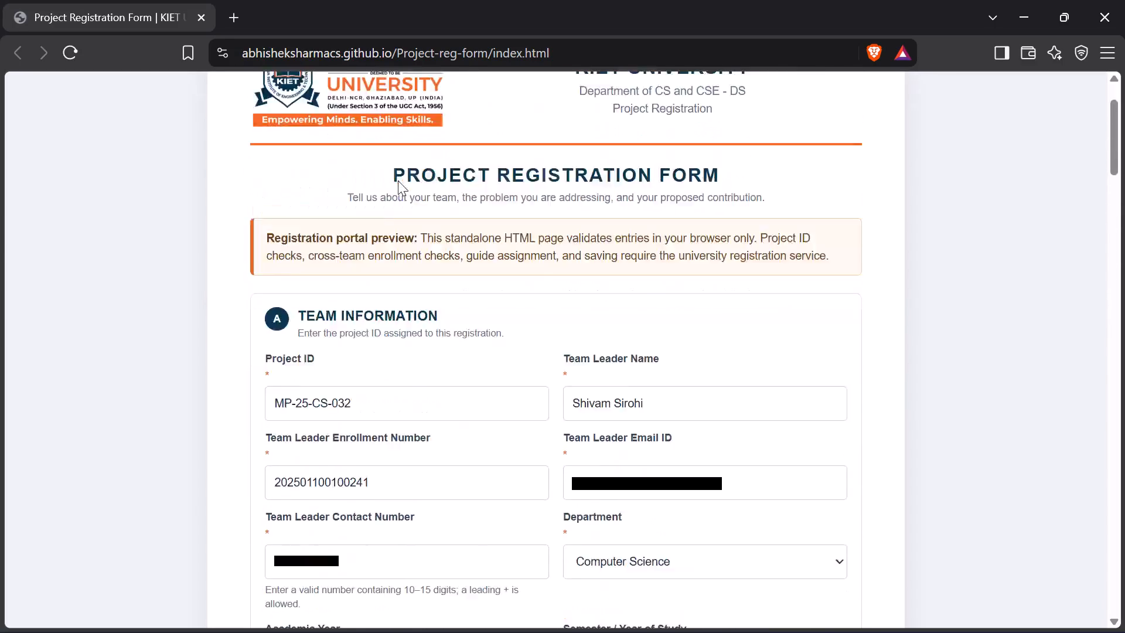
scroll(398, 181, "down", 1)
scroll(388, 304, "down", 1)
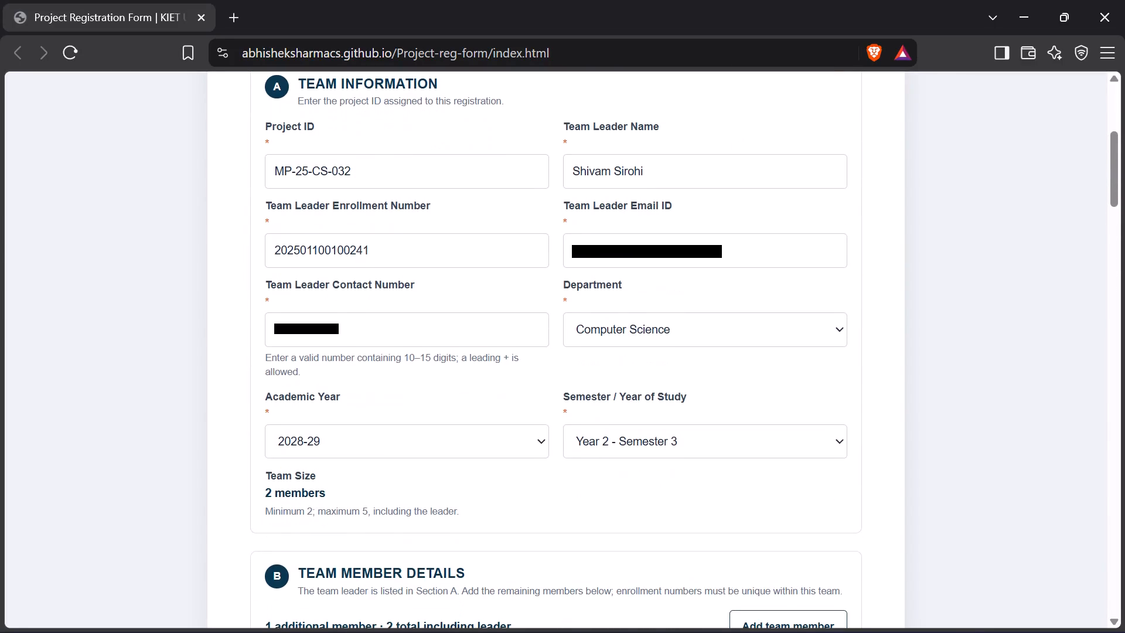
scroll(388, 304, "down", 3)
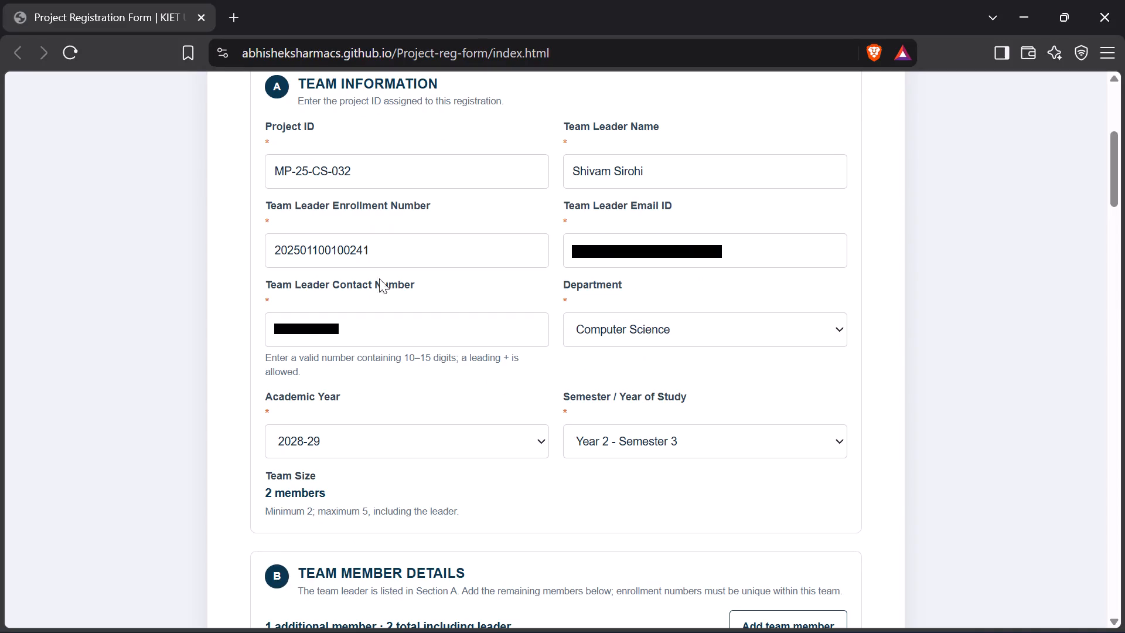
scroll(382, 396, "down", 1)
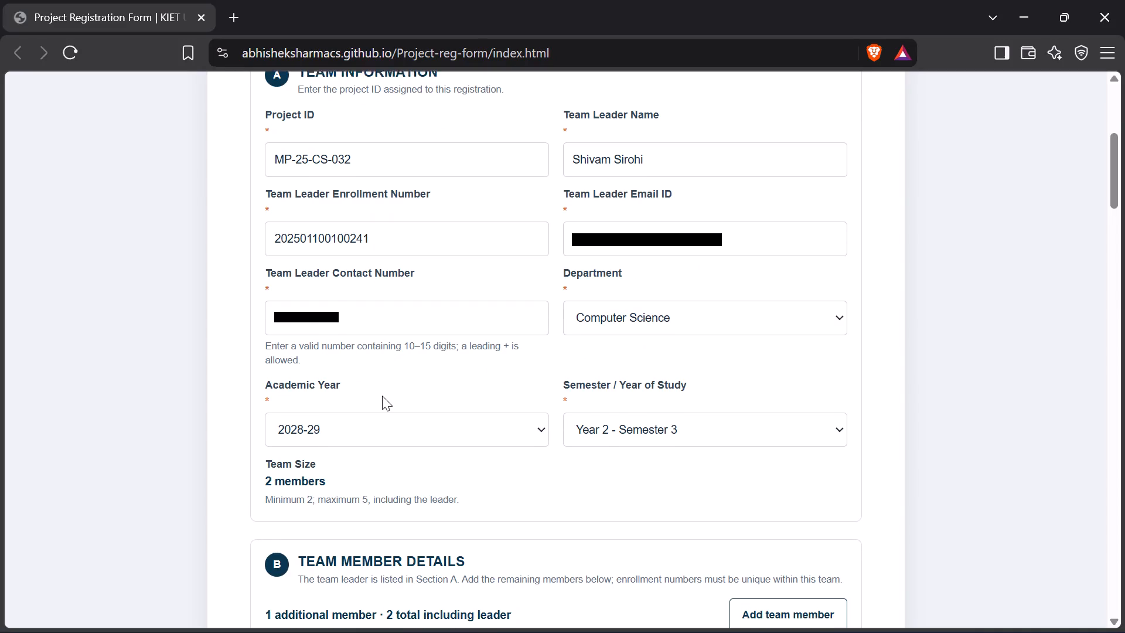
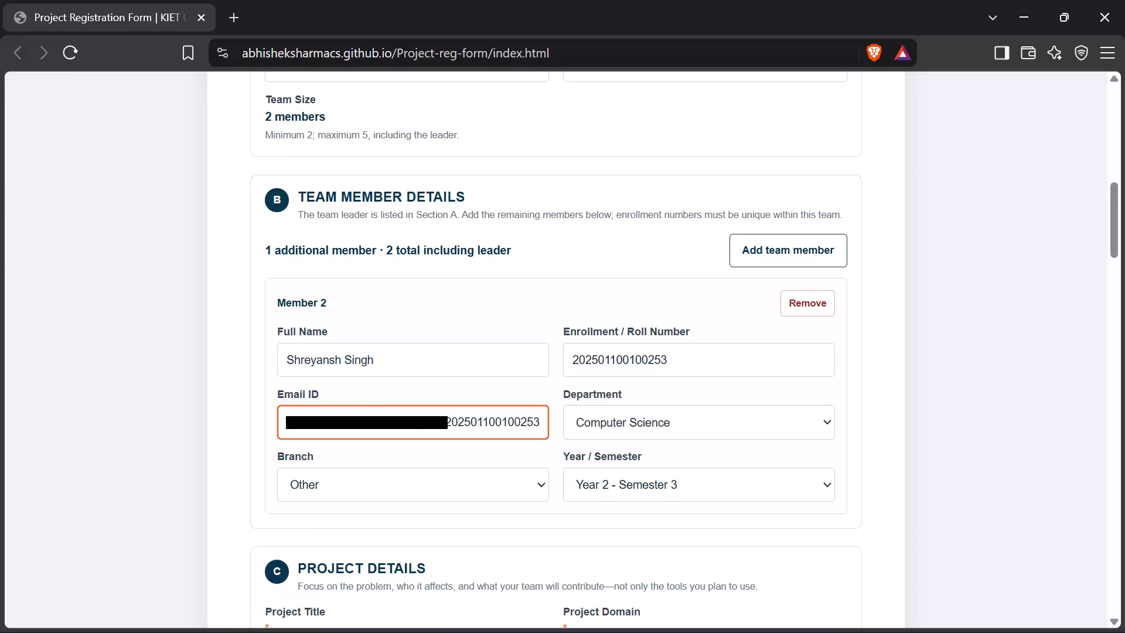
Remove the stray enrollment number from the end of Member 2's email ID.
key("BackSpace")
key("BackSpace")
key("BackSpace")
key("BackSpace")
key("BackSpace")
key("BackSpace")
key("BackSpace")
key("BackSpace")
key("BackSpace")
key("BackSpace")
key("BackSpace")
key("BackSpace")
key("BackSpace")
key("BackSpace")
key("BackSpace")
key("BackSpace")
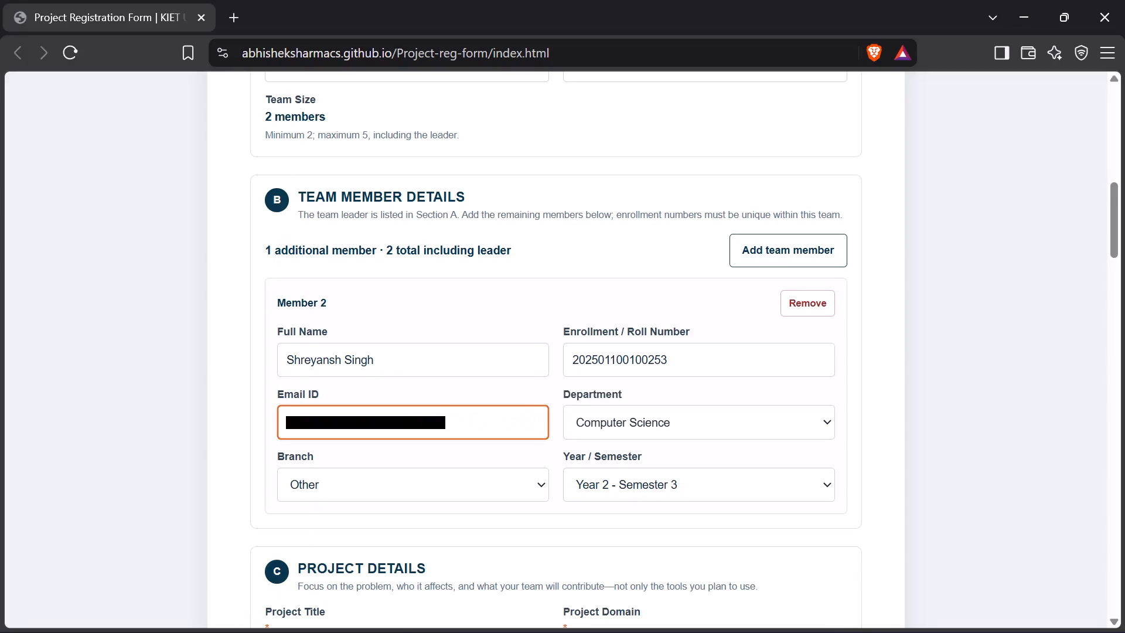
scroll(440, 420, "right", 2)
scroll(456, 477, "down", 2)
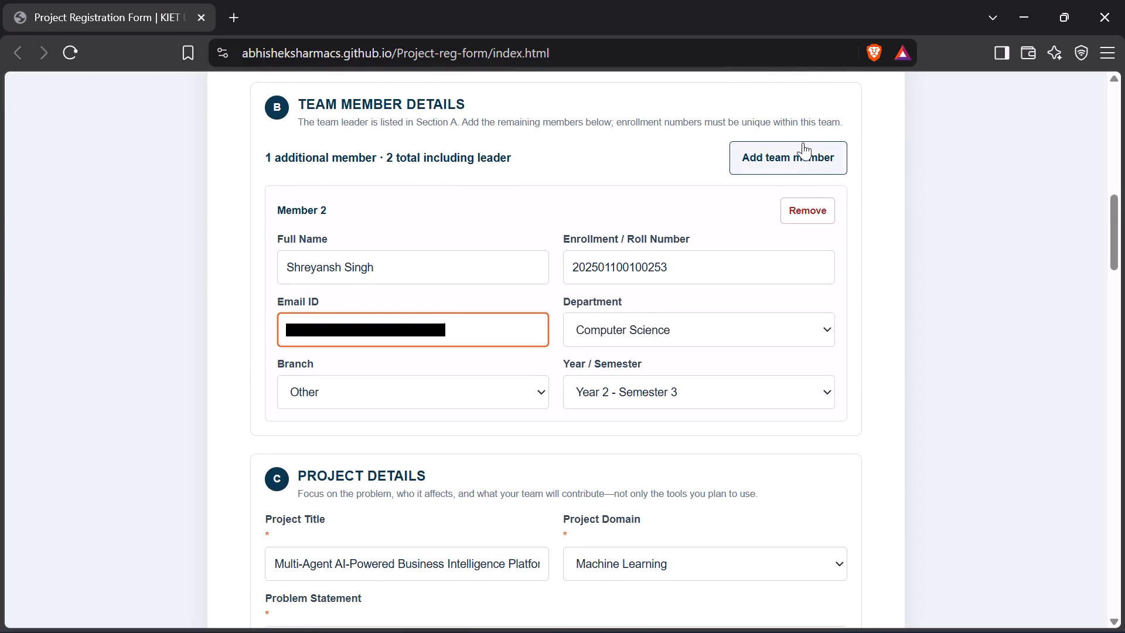
Add a third team member in the Team Member Details section and enter that member's full name.
left_click(803, 148)
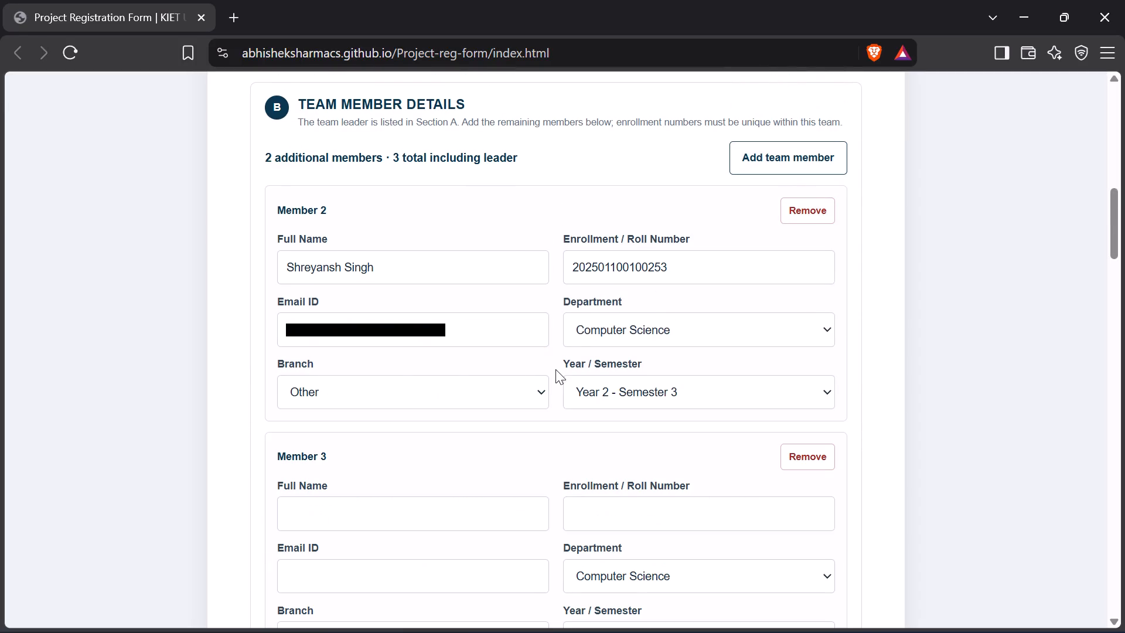
scroll(429, 438, "down", 1)
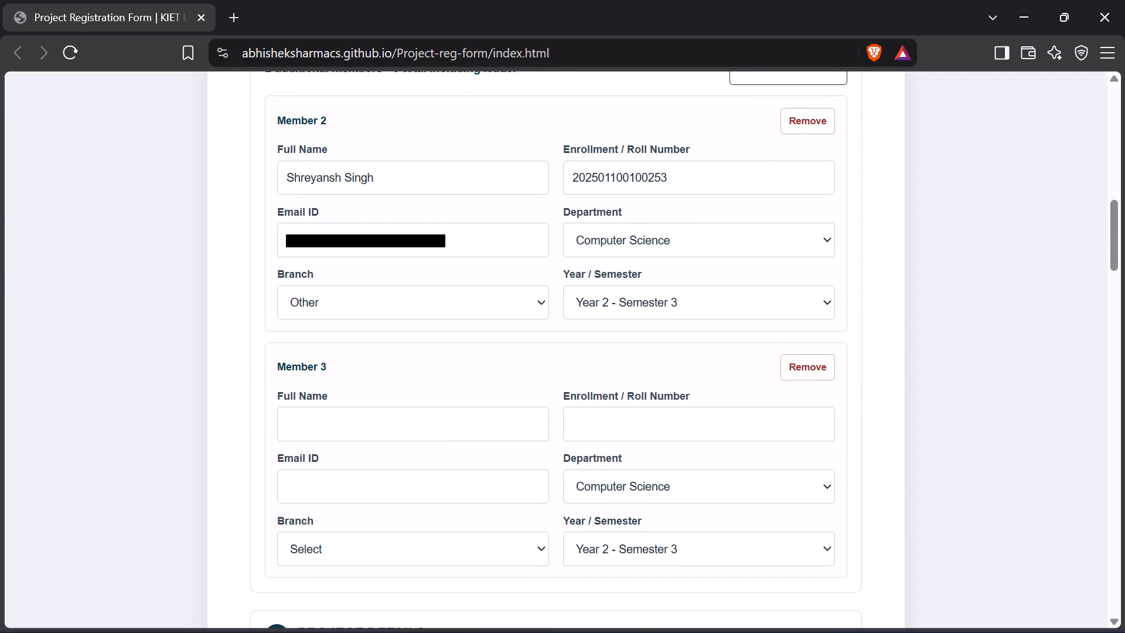
left_click(346, 421)
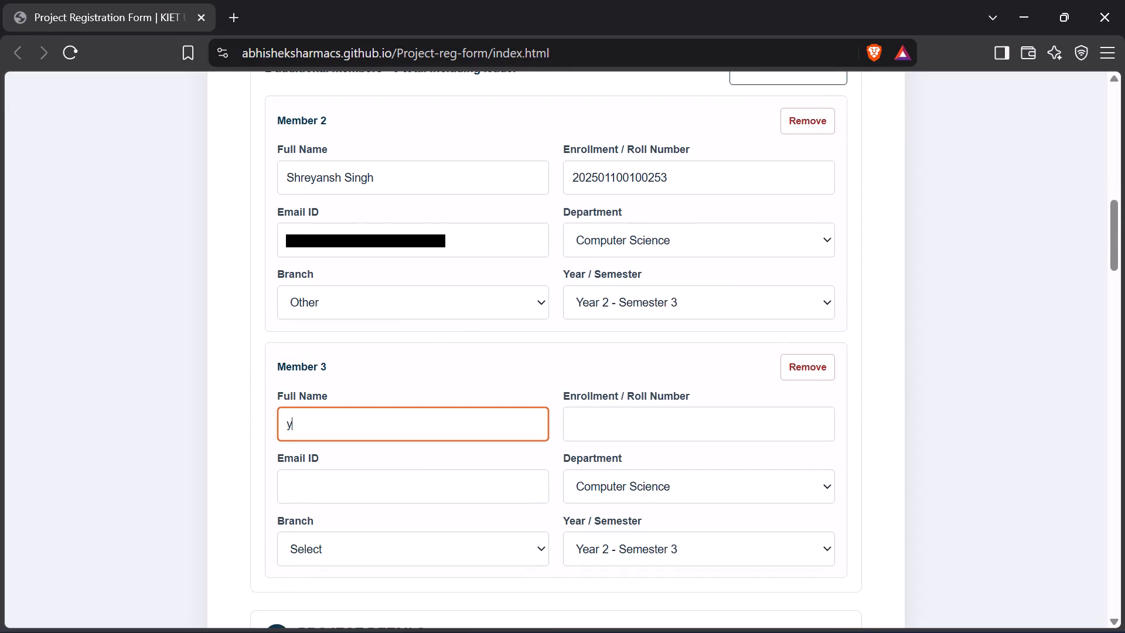
key("BackSpace")
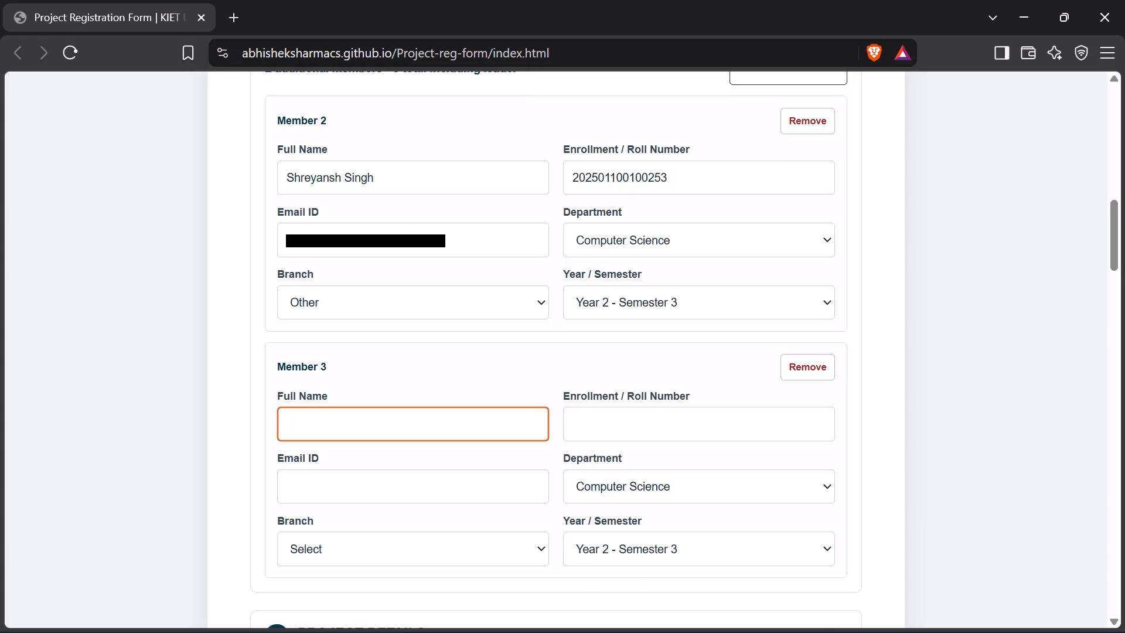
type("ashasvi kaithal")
Open Member 3's Enrollment / Roll Number field for entry.
left_click(589, 426)
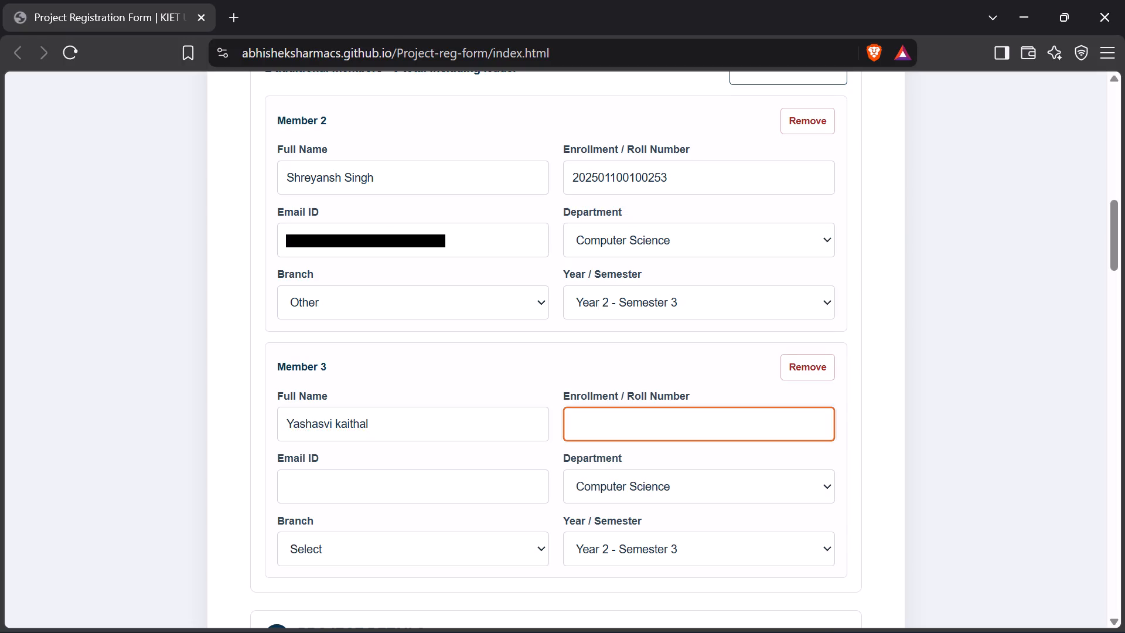
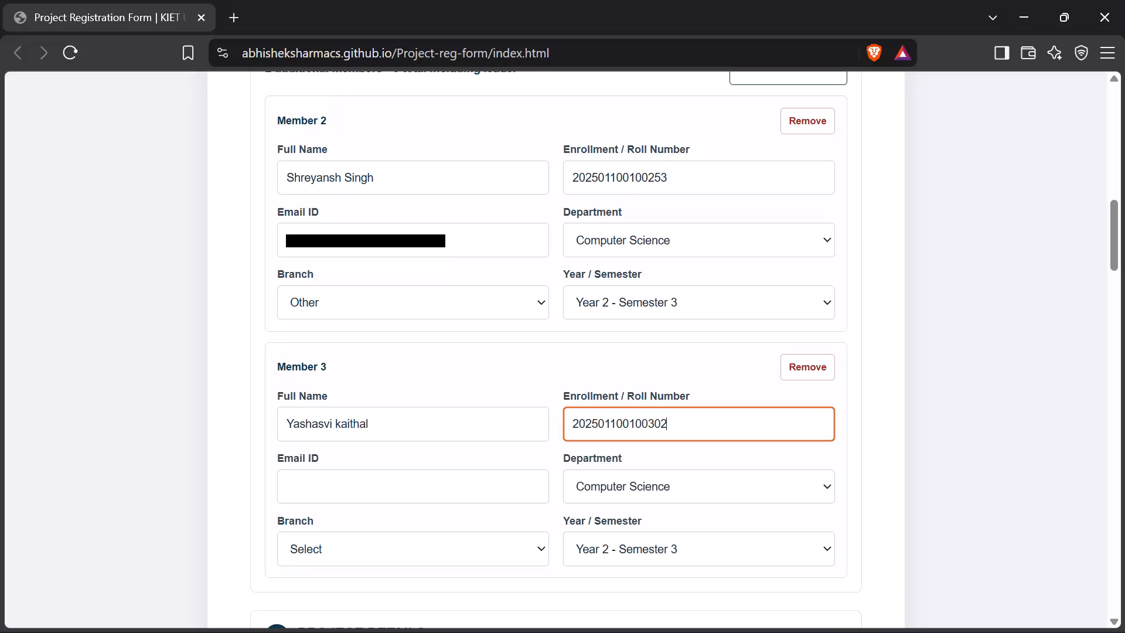
Open Member 3's Email ID field for entry.
left_click(439, 476)
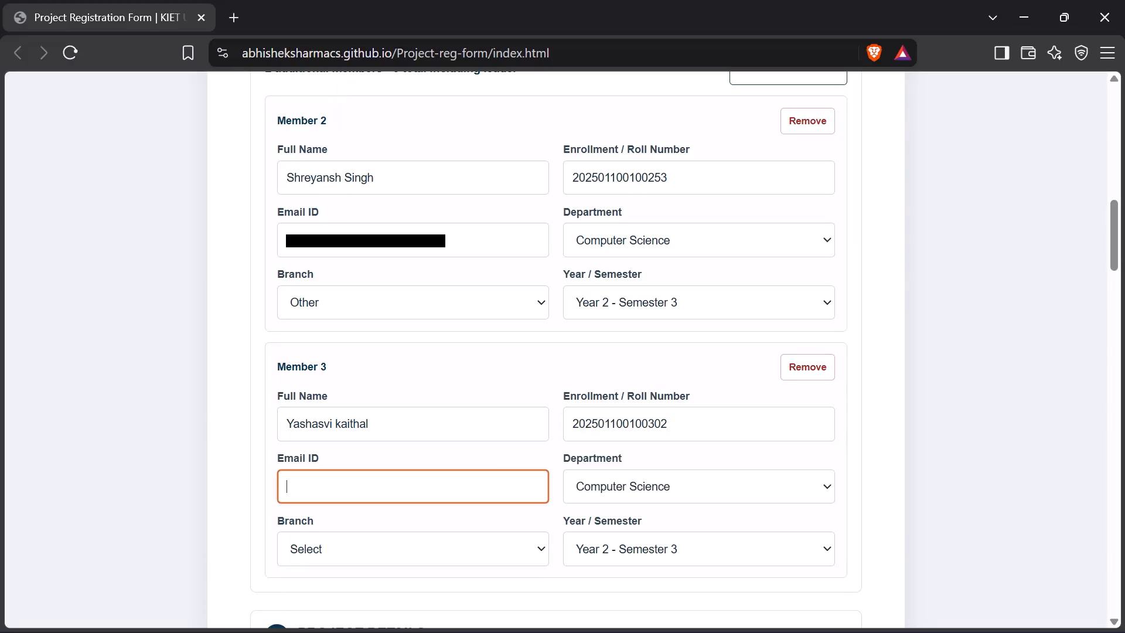
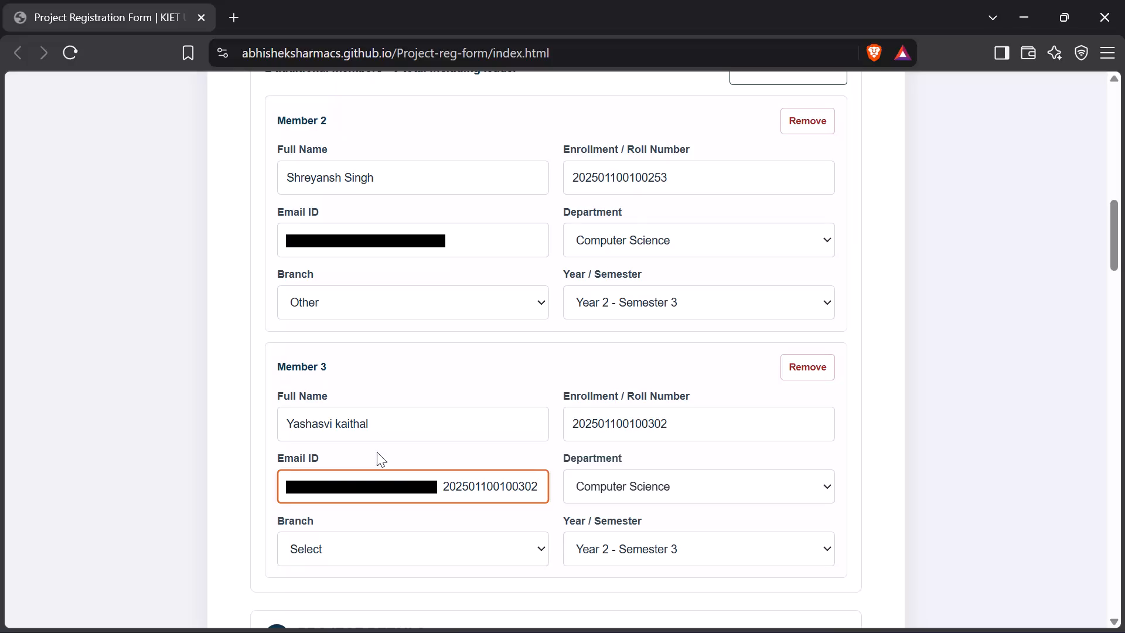
Remove the stray roll number after the address in Member 3's Email ID field.
key("BackSpace")
key("BackSpace")
key("BackSpace")
key("BackSpace")
key("BackSpace")
key("BackSpace")
key("BackSpace")
key("BackSpace")
key("BackSpace")
key("BackSpace")
key("BackSpace")
key("BackSpace")
key("BackSpace")
key("BackSpace")
key("BackSpace")
key("BackSpace")
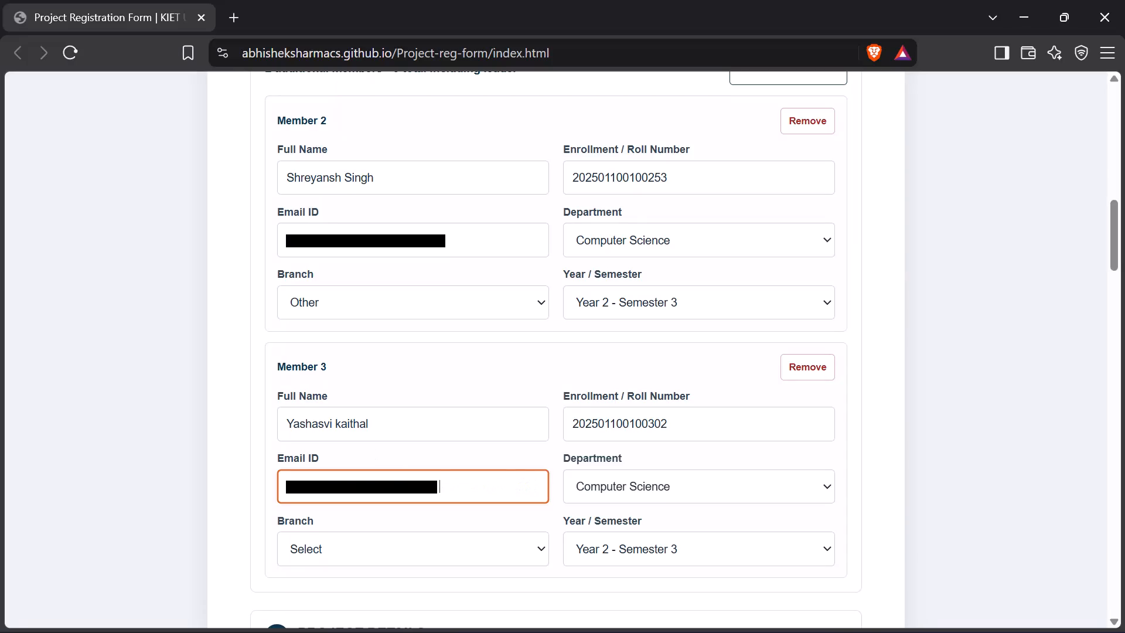
key("BackSpace")
Set Member 3's Branch to Other.
scroll(443, 485, "down", 1)
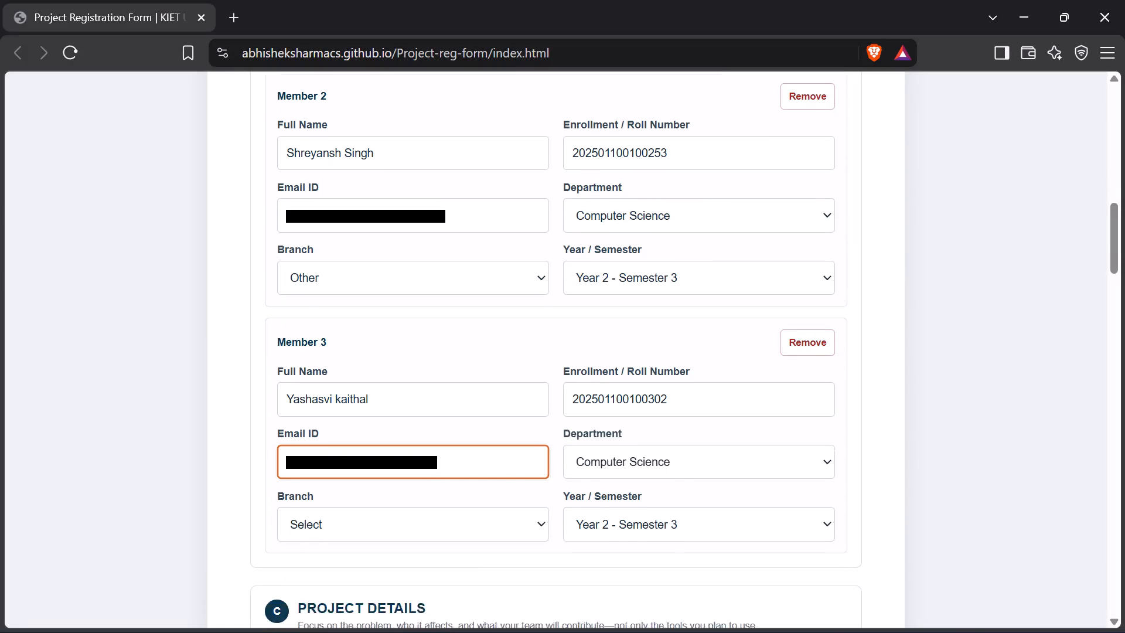
scroll(443, 485, "down", 1)
left_click(428, 490)
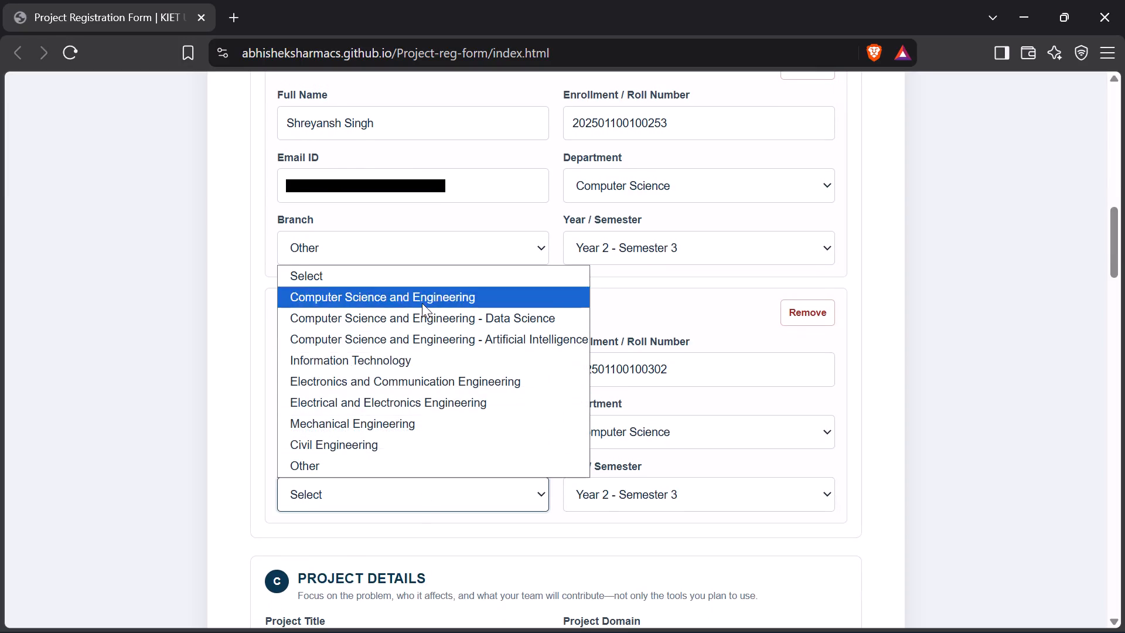
left_click(397, 469)
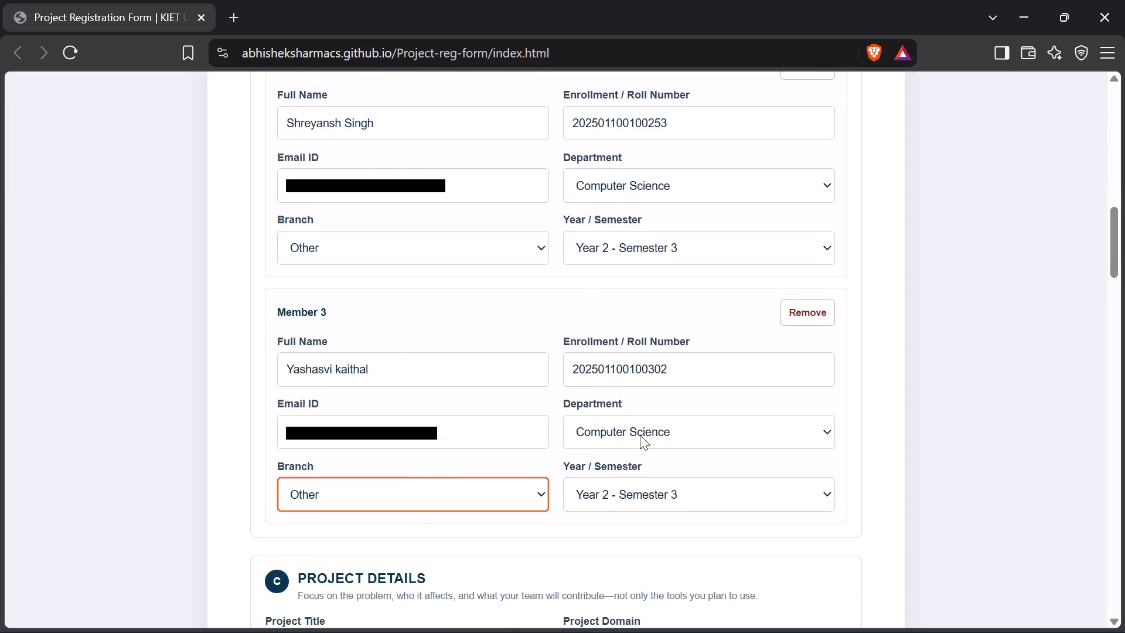
scroll(499, 513, "down", 1)
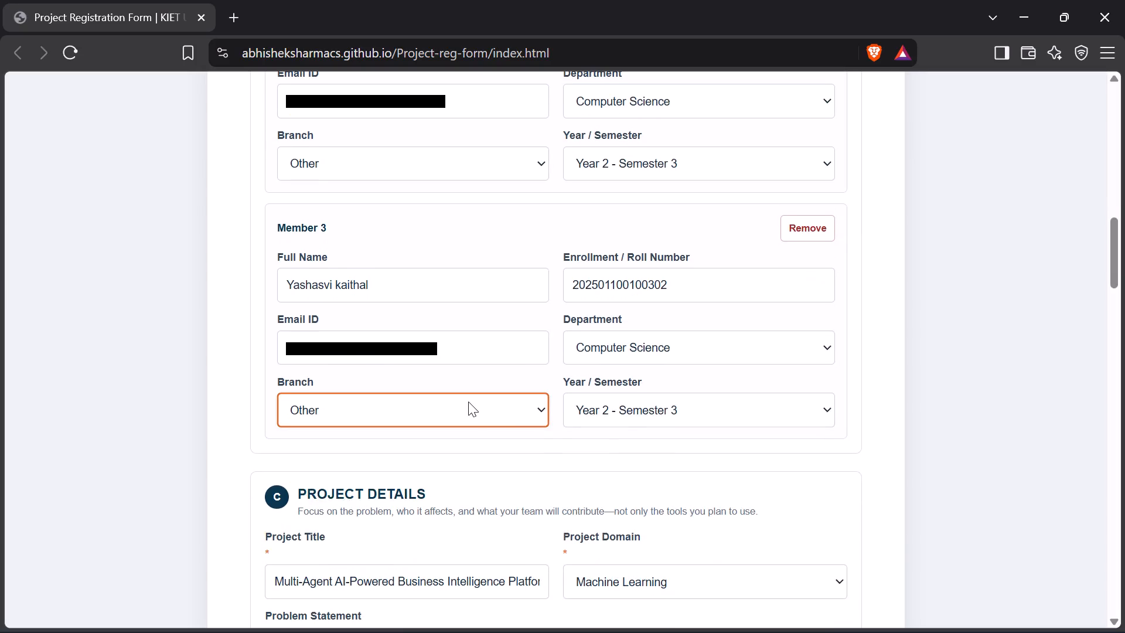
left_click(439, 408)
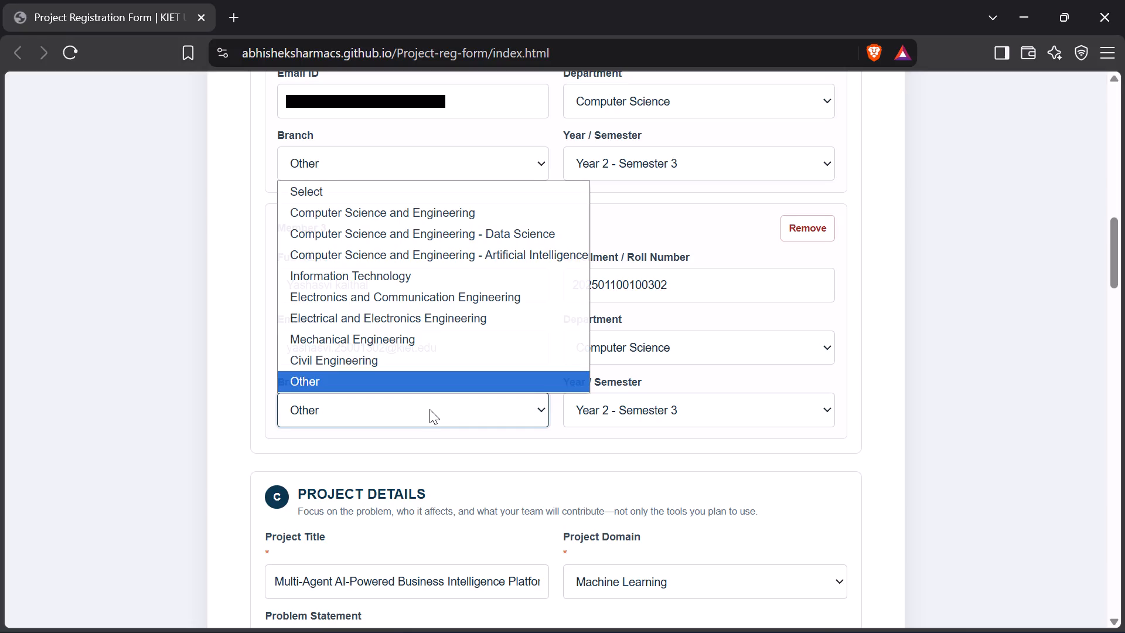
left_click(429, 409)
Add another team member entry to the registration form.
scroll(429, 463, "down", 1)
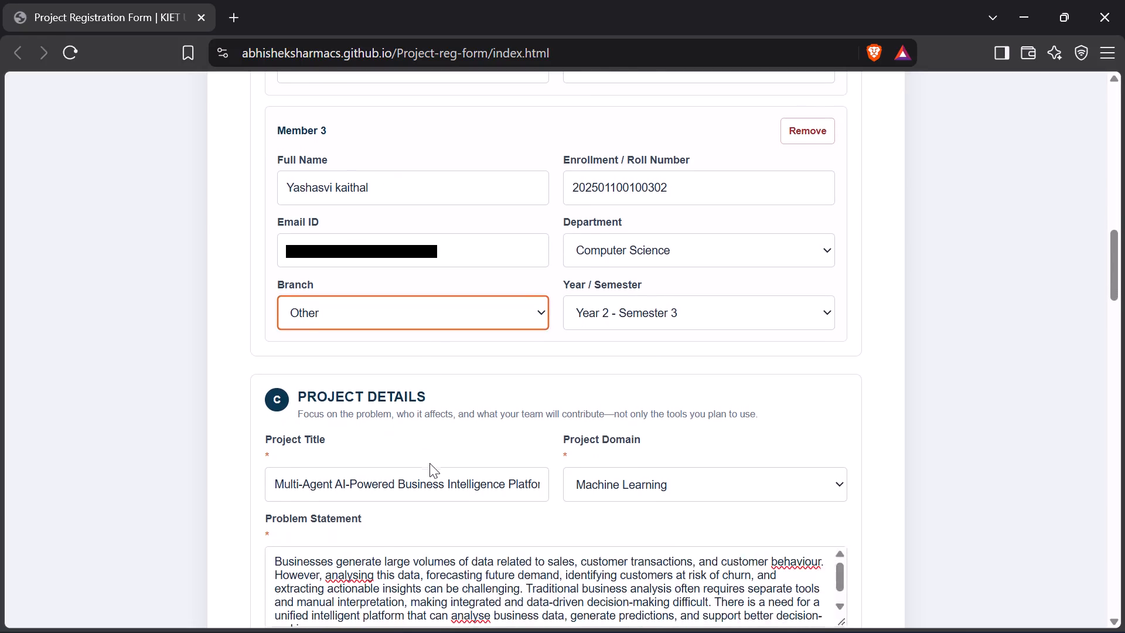
scroll(429, 463, "down", 2)
scroll(429, 463, "up", 3)
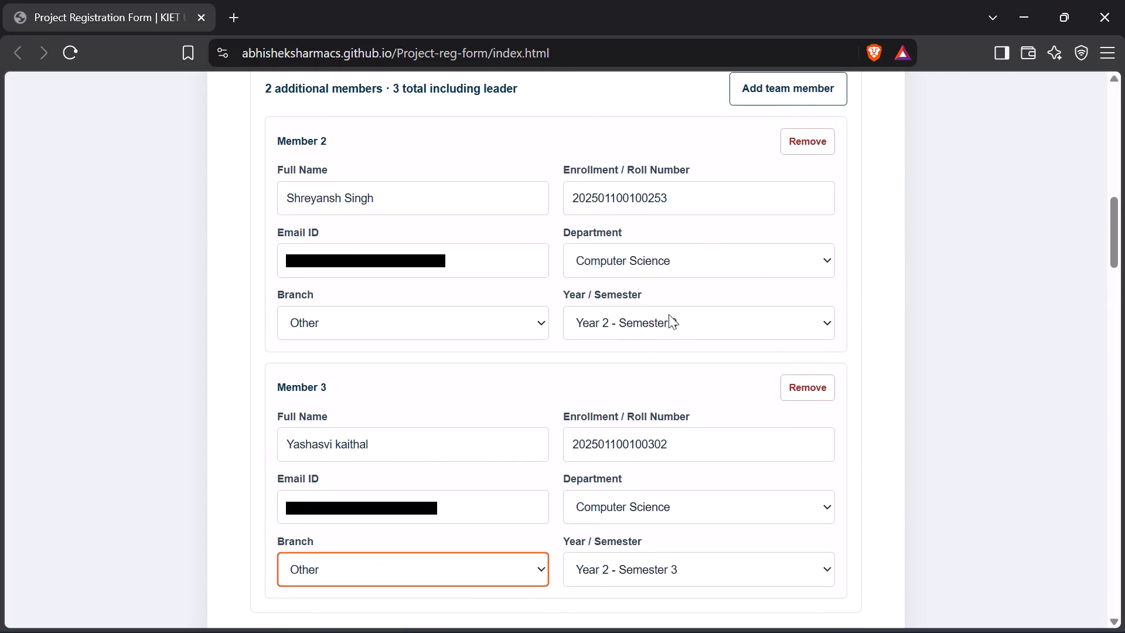
left_click(772, 93)
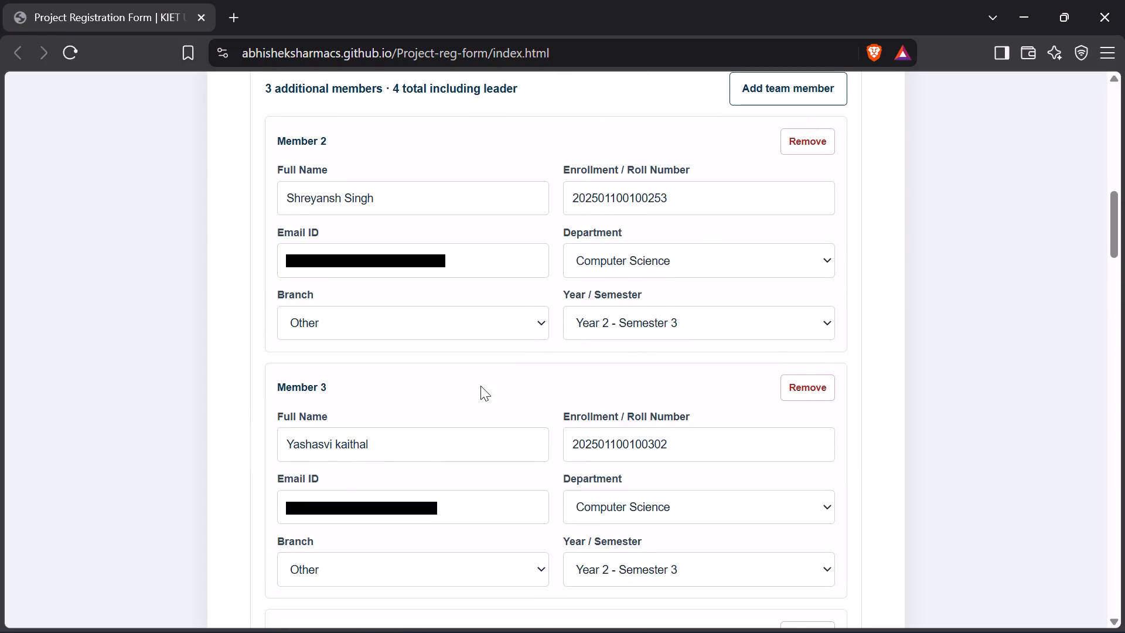
Enter the new team member's first name in Member 4's Full Name field.
scroll(480, 386, "down", 2)
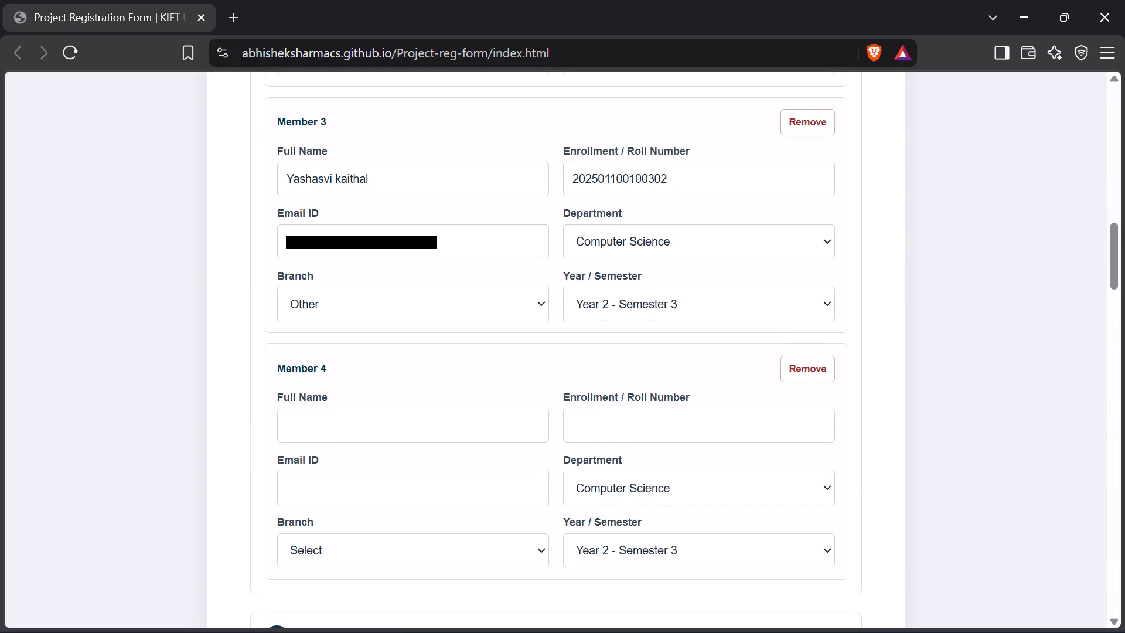
left_click(320, 423)
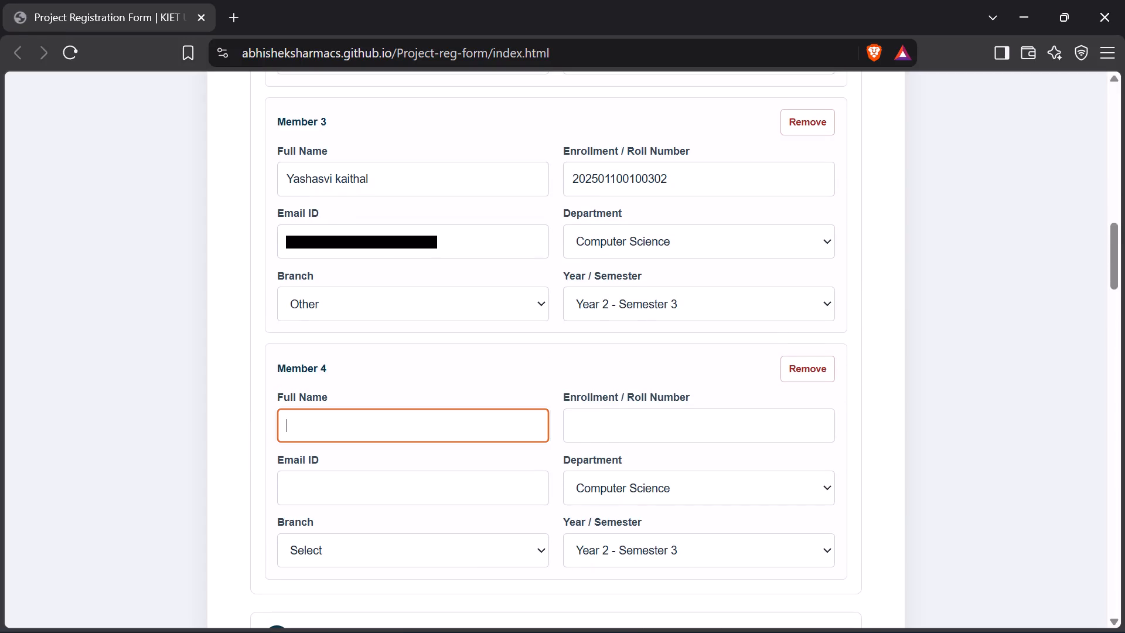
type("yushi")
Open Member 4's Enrollment / Roll Number field for entry.
left_click(594, 420)
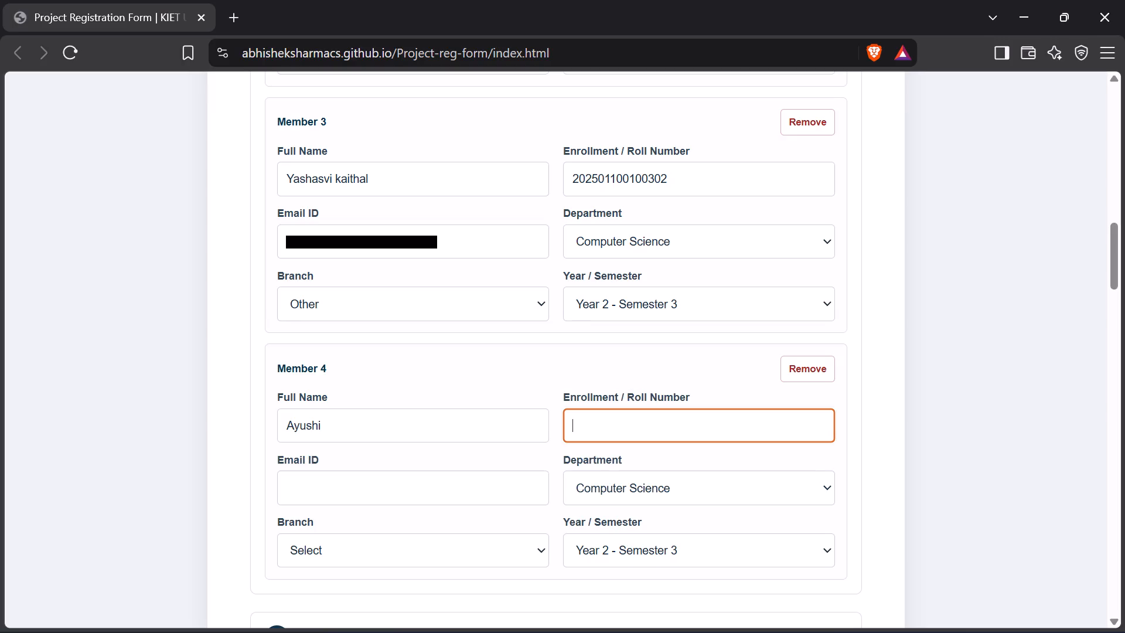
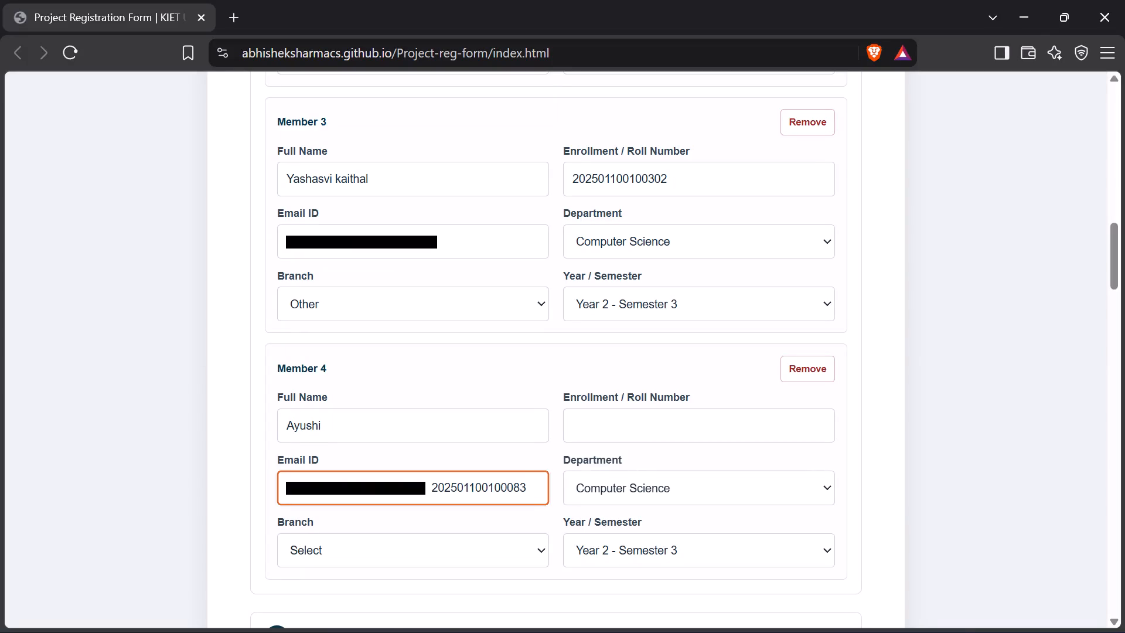
Move the roll number out of Member 4's Email ID field into the Enrollment / Roll Number field.
left_click_drag(527, 483, 432, 489)
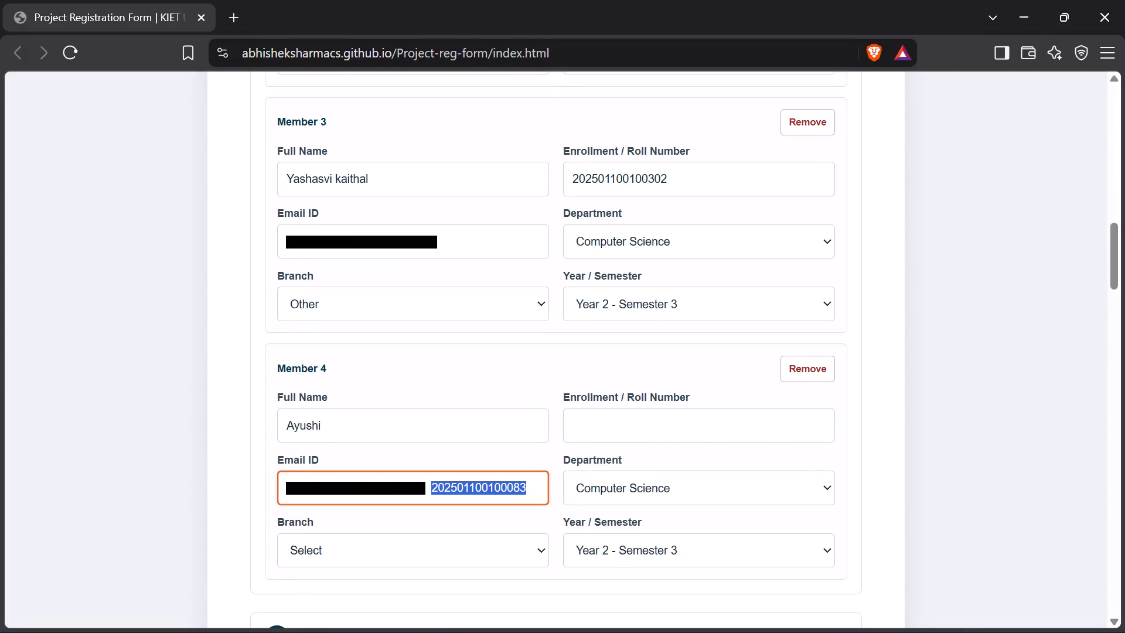
key("ctrl+c")
key("BackSpace")
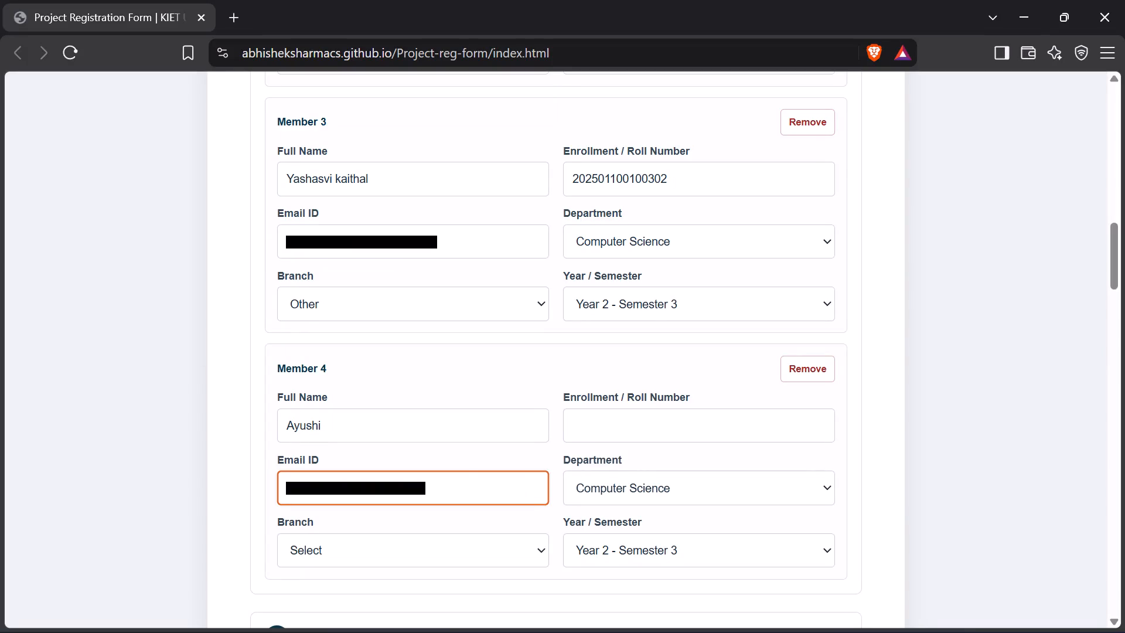
left_click(613, 434)
key("ctrl+v")
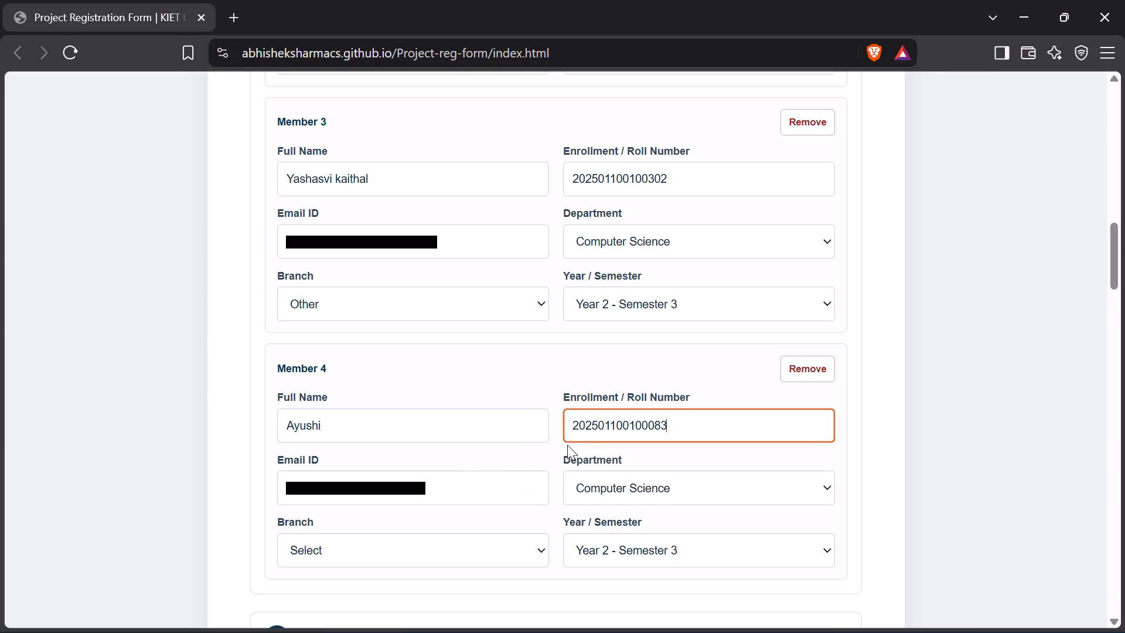
Set Member 4's Branch to Other.
scroll(483, 466, "down", 1)
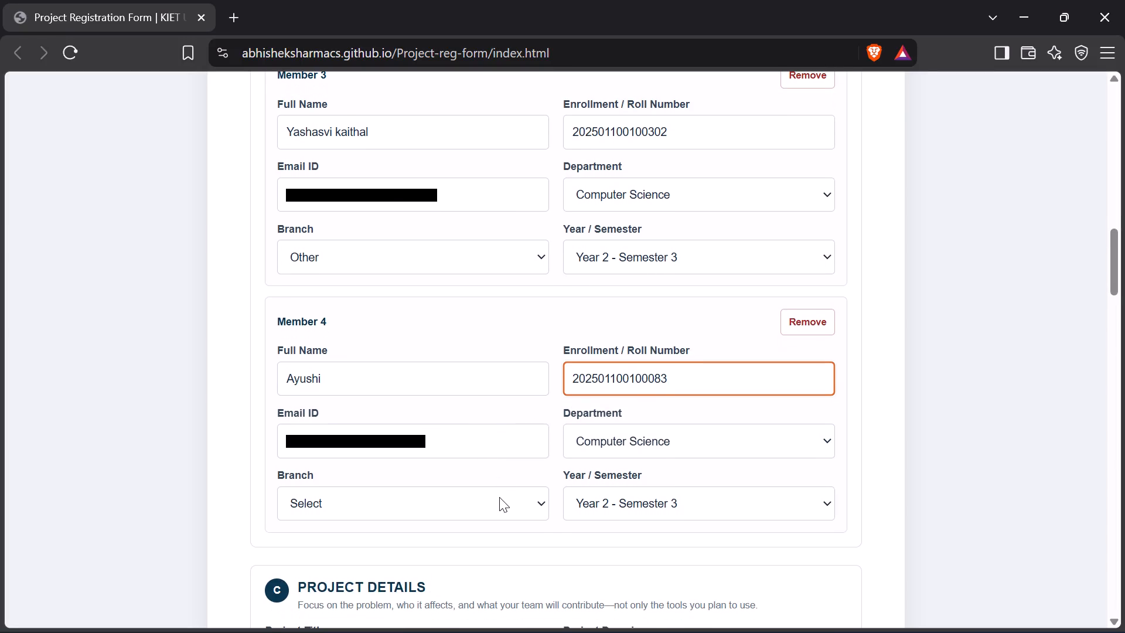
left_click(499, 497)
left_click(389, 475)
Review the Project Details section and the entries for the additional team members.
scroll(423, 523, "down", 1)
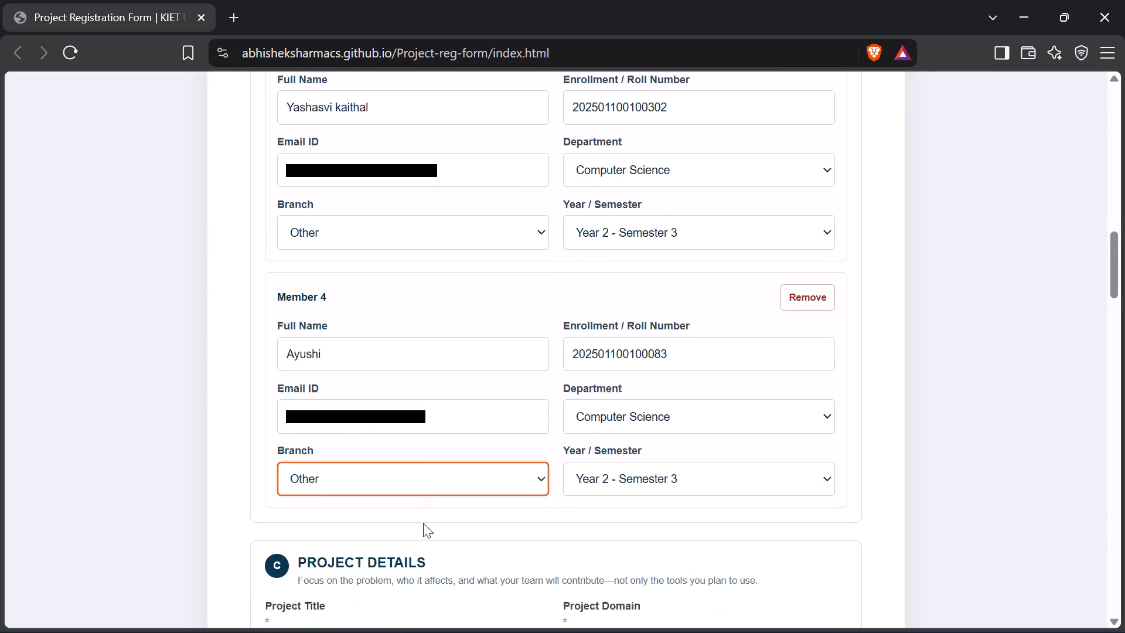
scroll(423, 523, "down", 3)
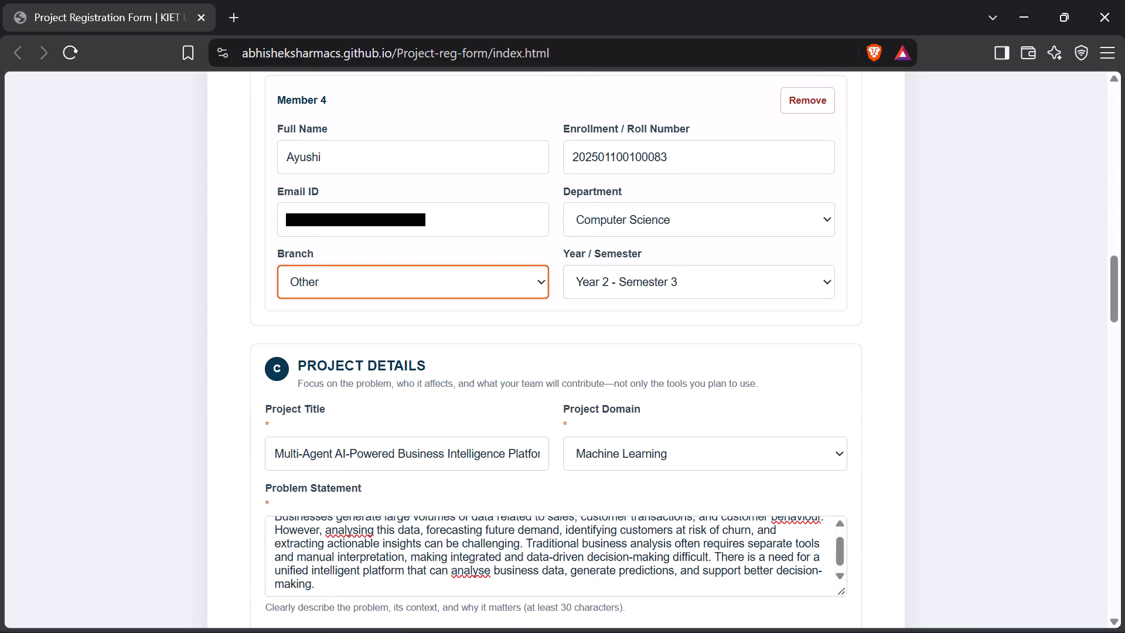
scroll(423, 523, "down", 1)
scroll(437, 458, "up", 1)
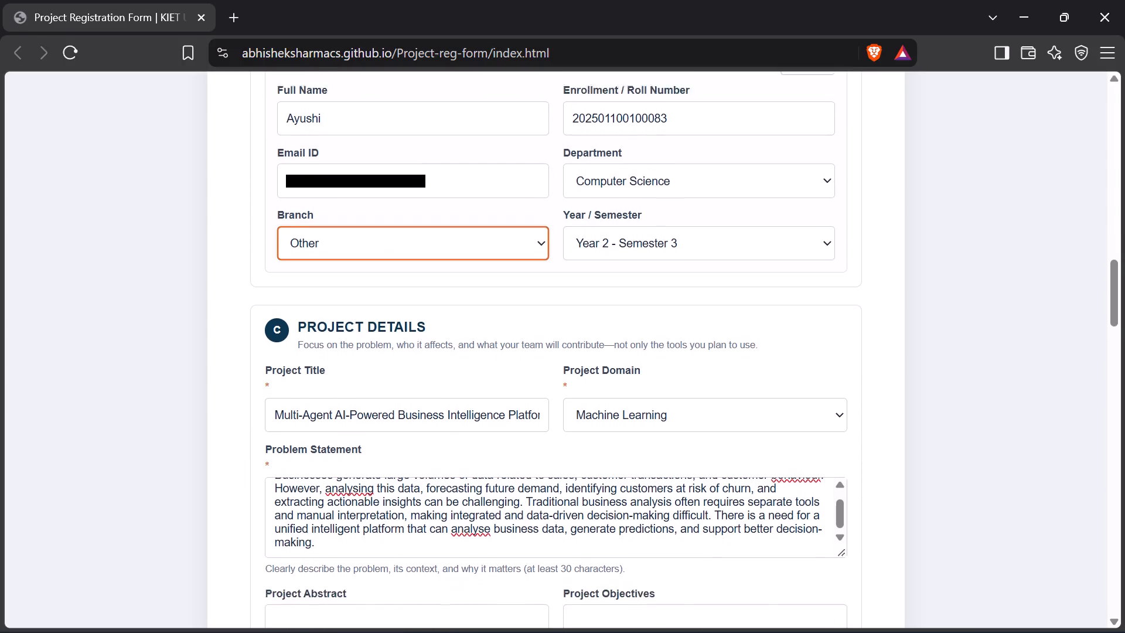
scroll(437, 458, "up", 7)
scroll(437, 458, "down", 2)
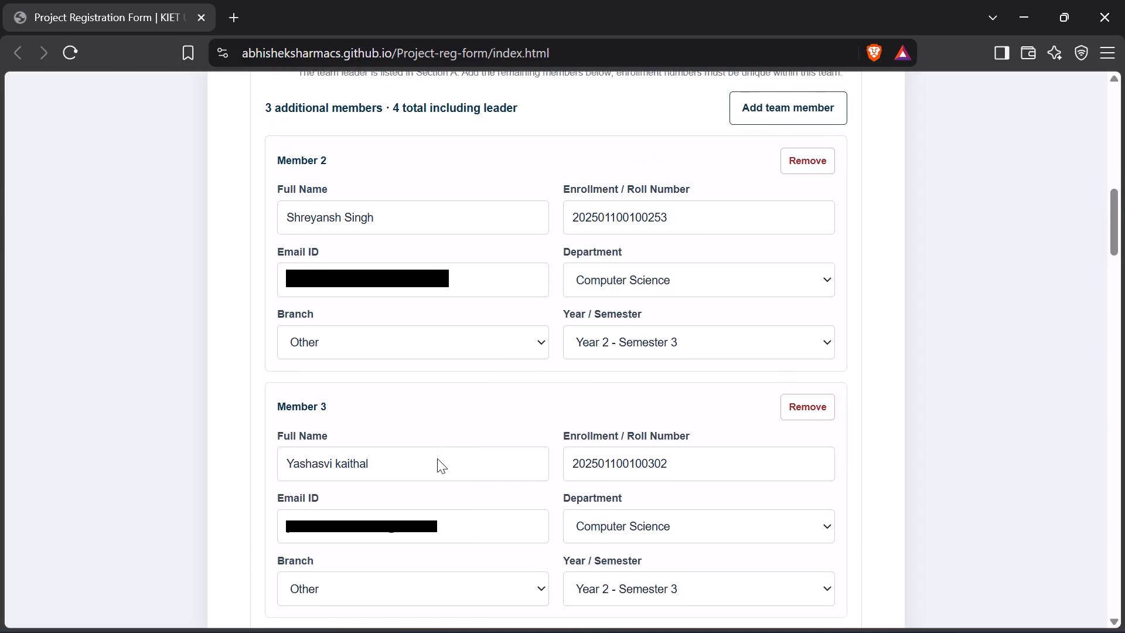
Review the team leader's details and the entries for Members 2, 3 and 4.
scroll(437, 458, "down", 1)
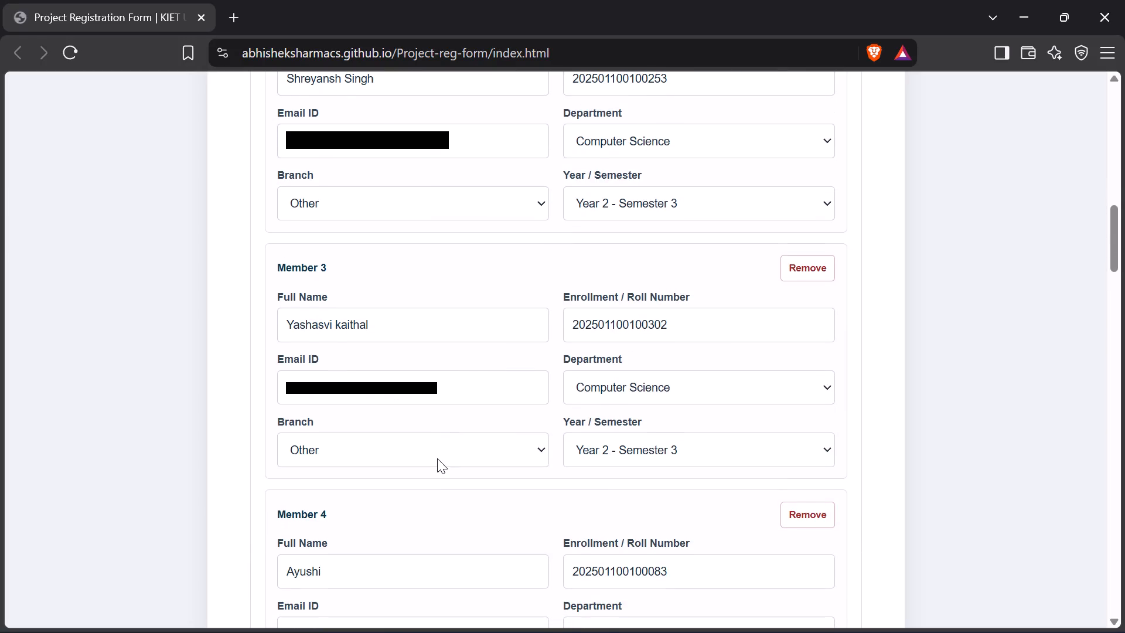
scroll(437, 458, "up", 2)
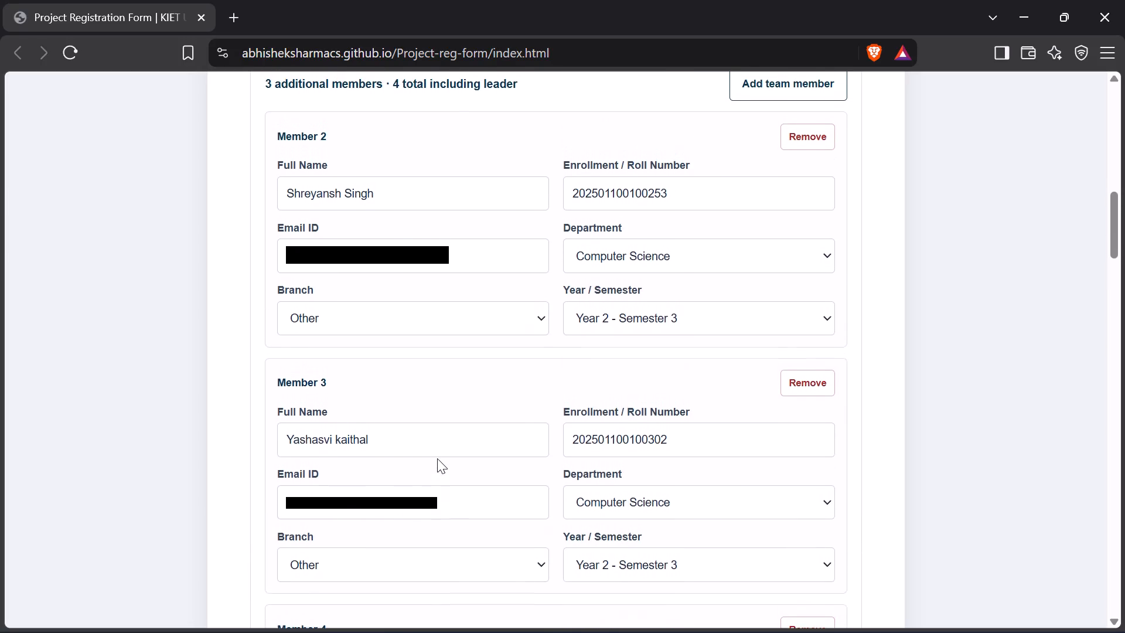
scroll(437, 458, "up", 6)
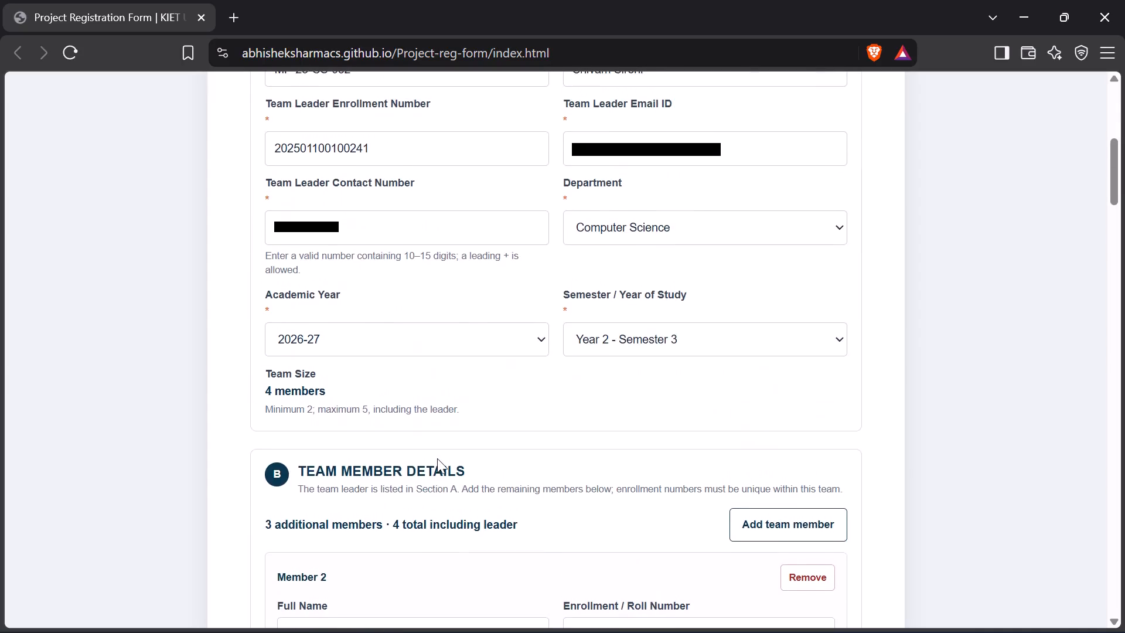
scroll(437, 458, "down", 6)
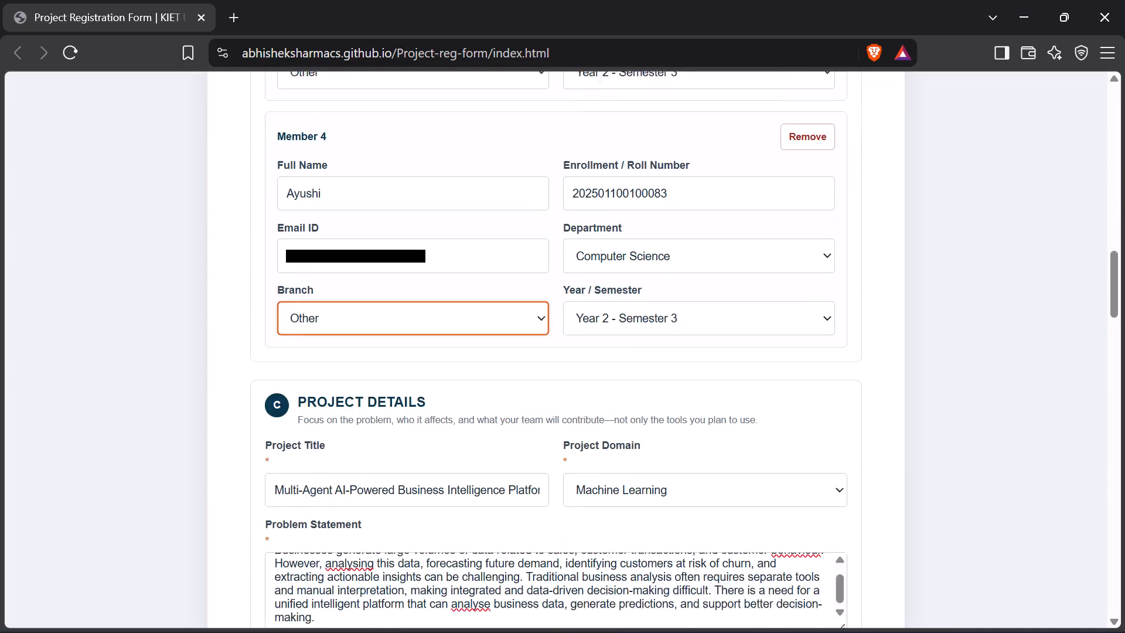
Place the cursor at the start of the Project Title in the Project Details section.
scroll(437, 458, "down", 4)
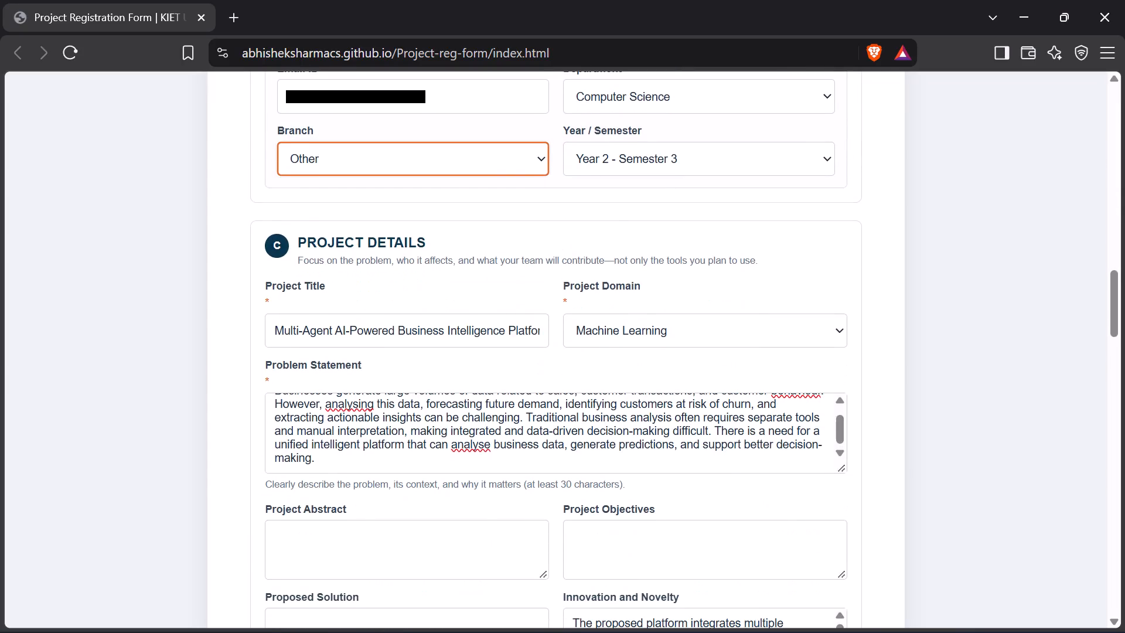
scroll(437, 458, "down", 1)
left_click(275, 325)
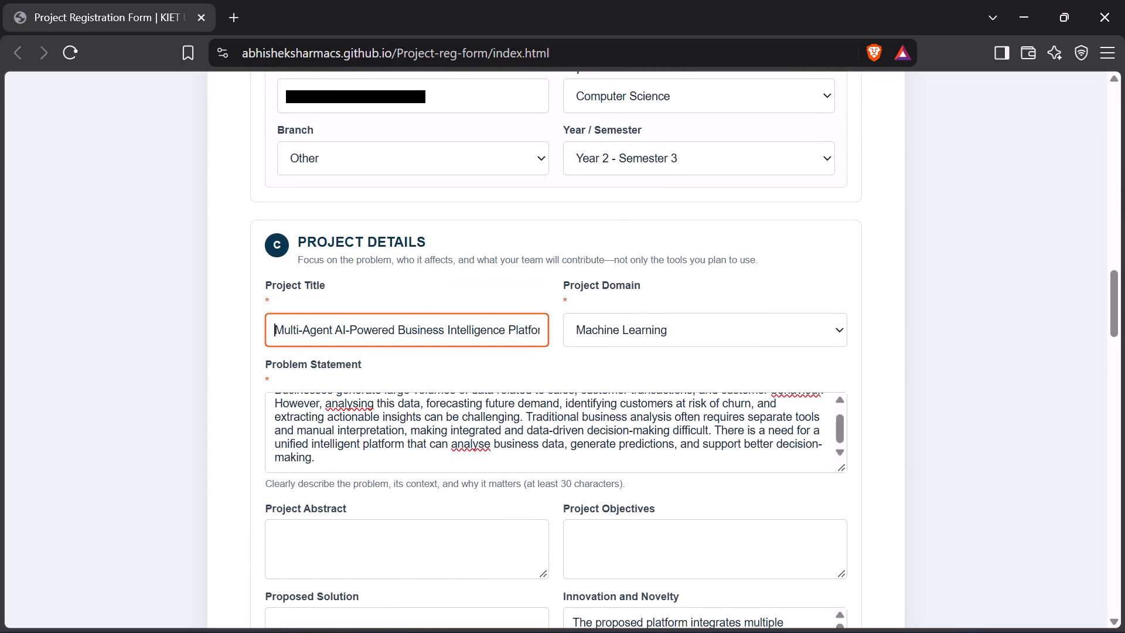
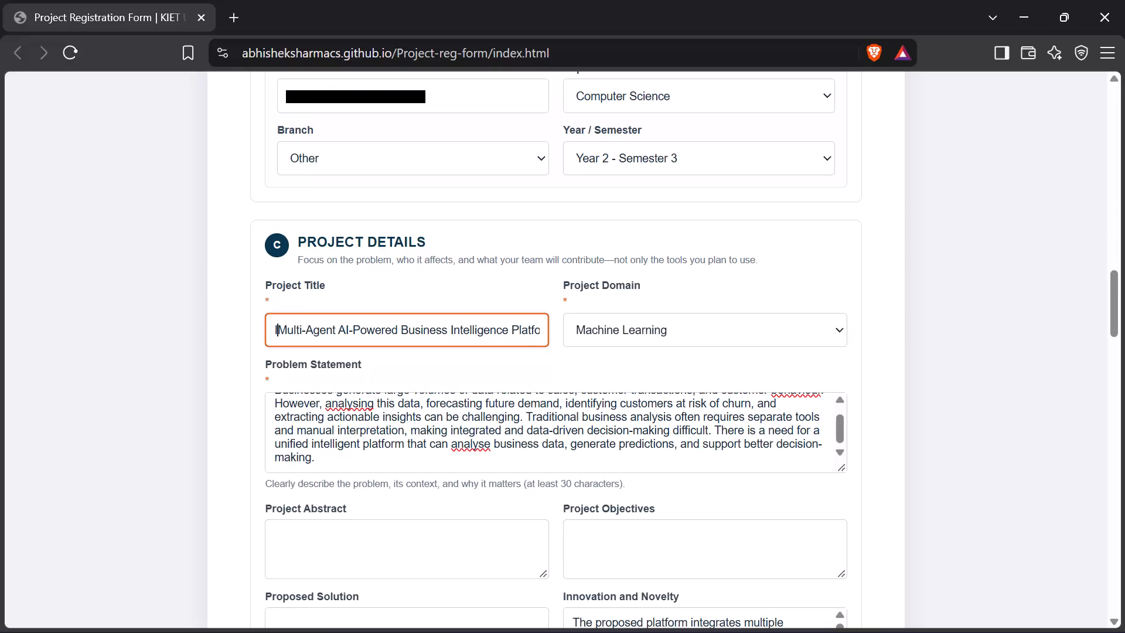
Add "Insight IQ:" to the start of the Project Title, before "Multi-Agent AI-Powered Business Intelligence".
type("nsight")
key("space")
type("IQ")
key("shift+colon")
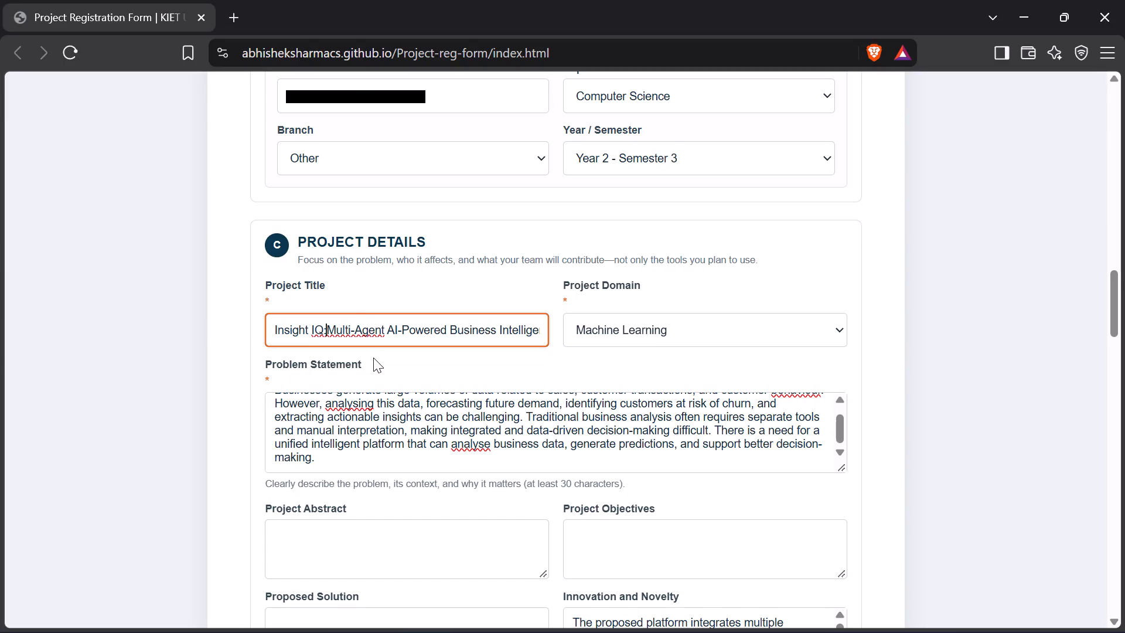
scroll(362, 340, "left", 2)
scroll(362, 340, "right", 2)
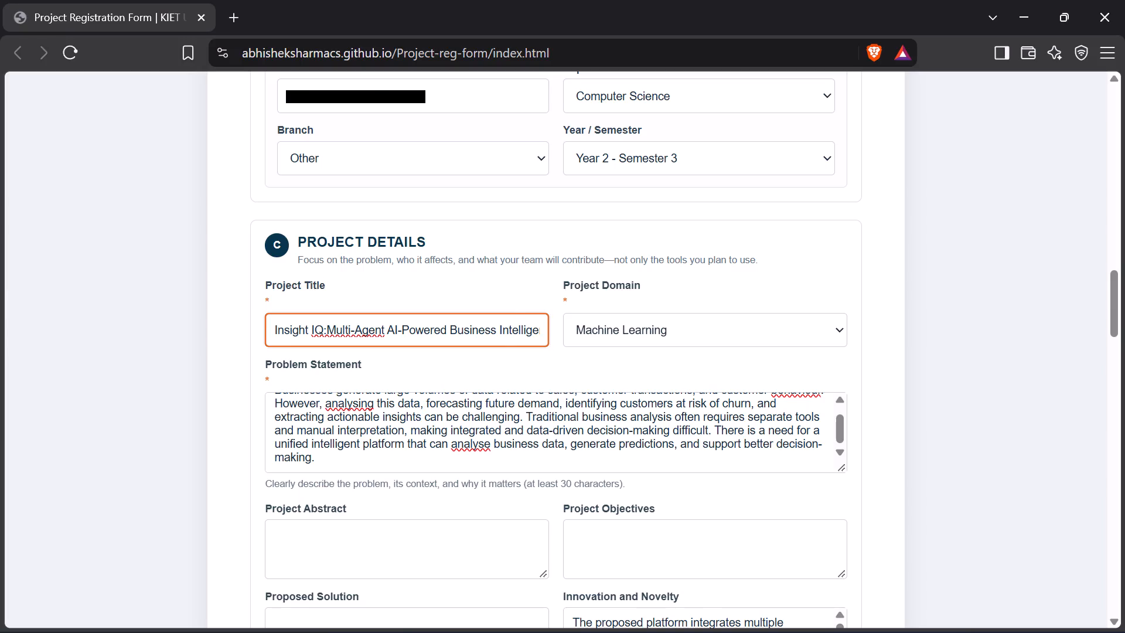
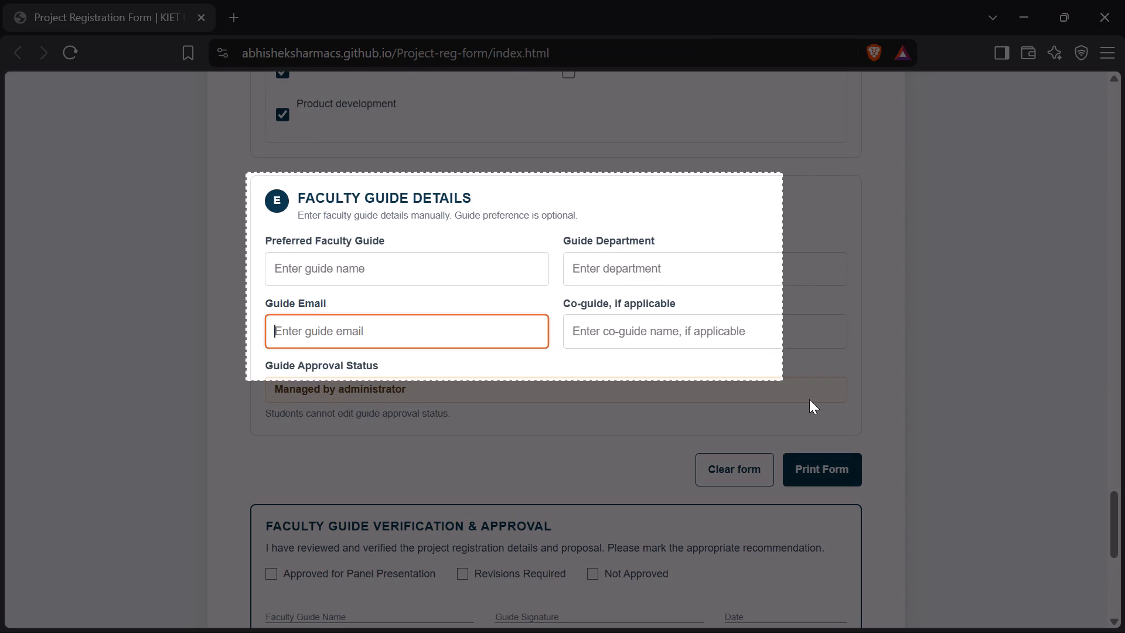
left_click_drag(809, 399, 892, 423)
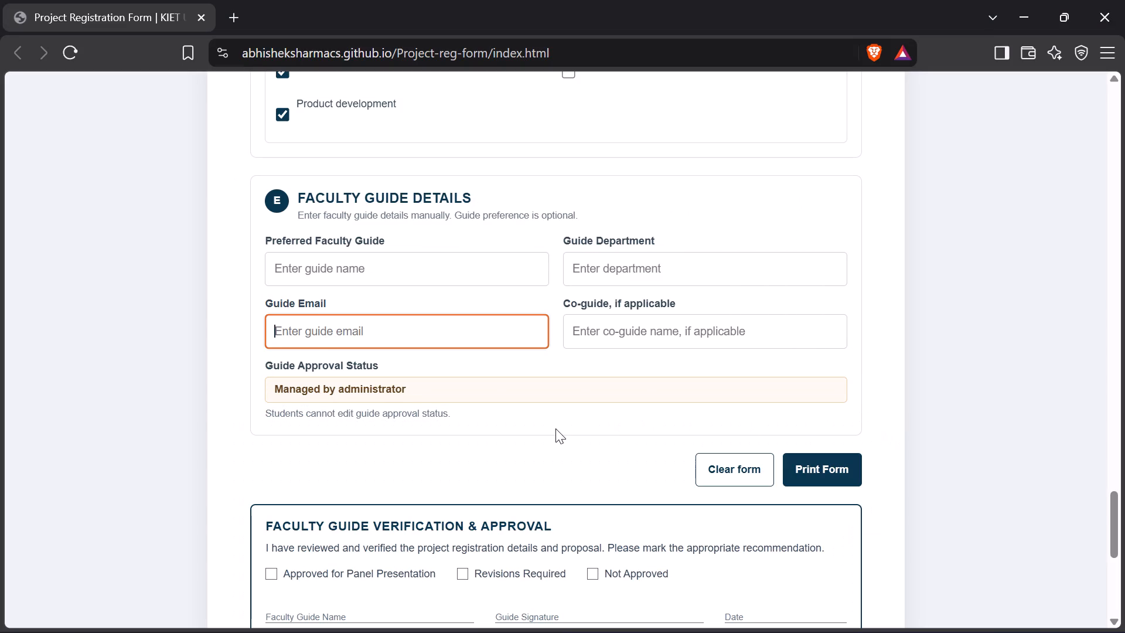
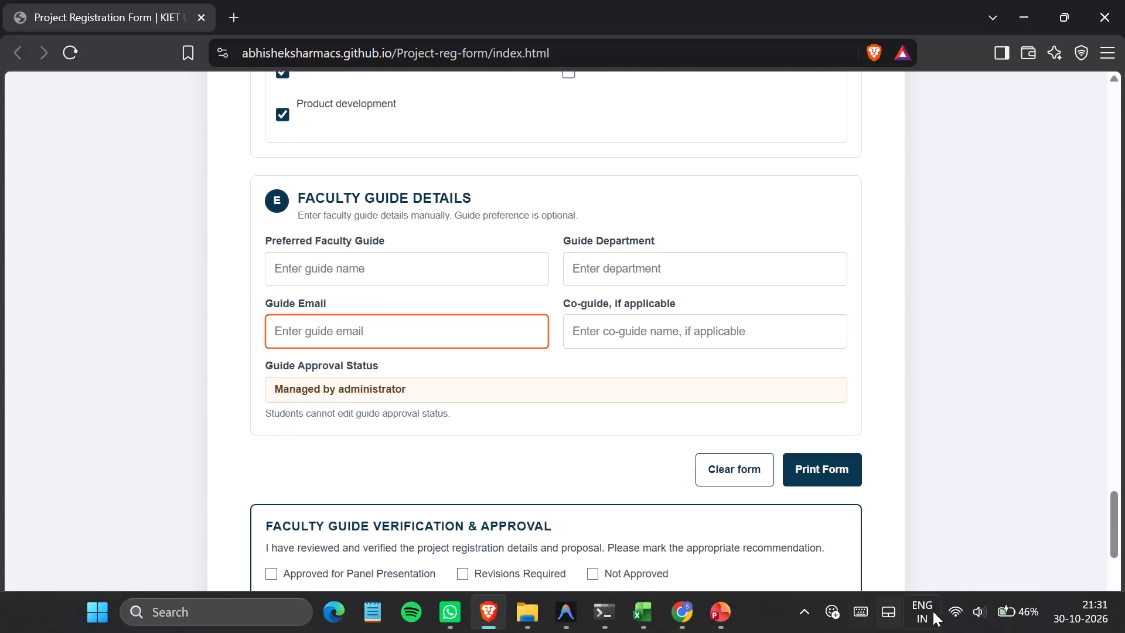
Turn on the computer's mobile hotspot and return to the project registration form.
left_click(968, 608)
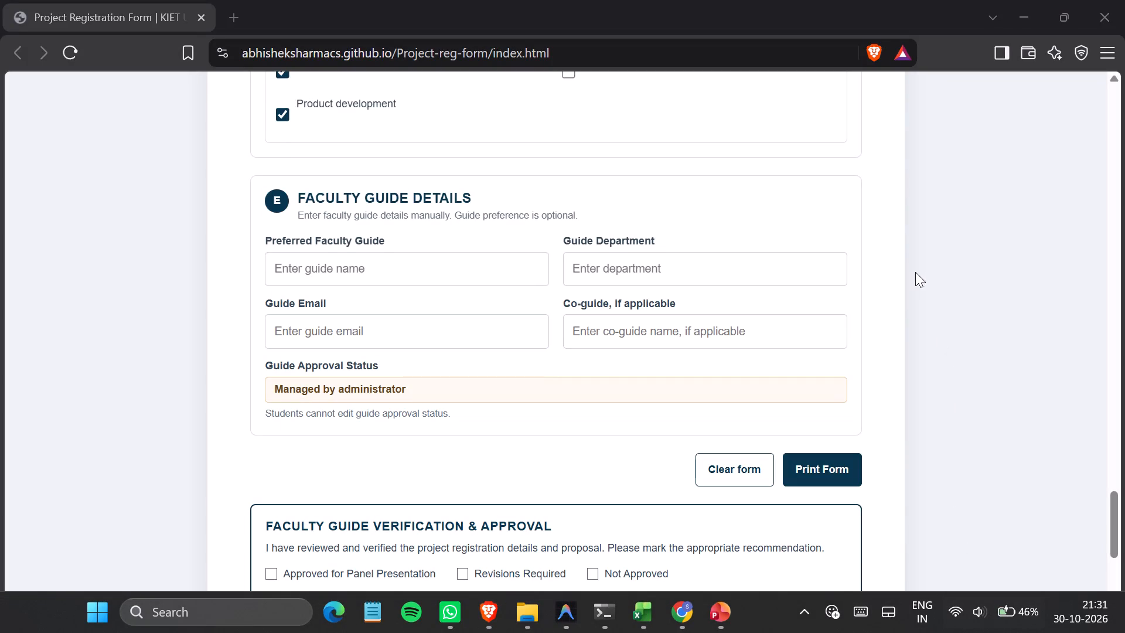
left_click(953, 610)
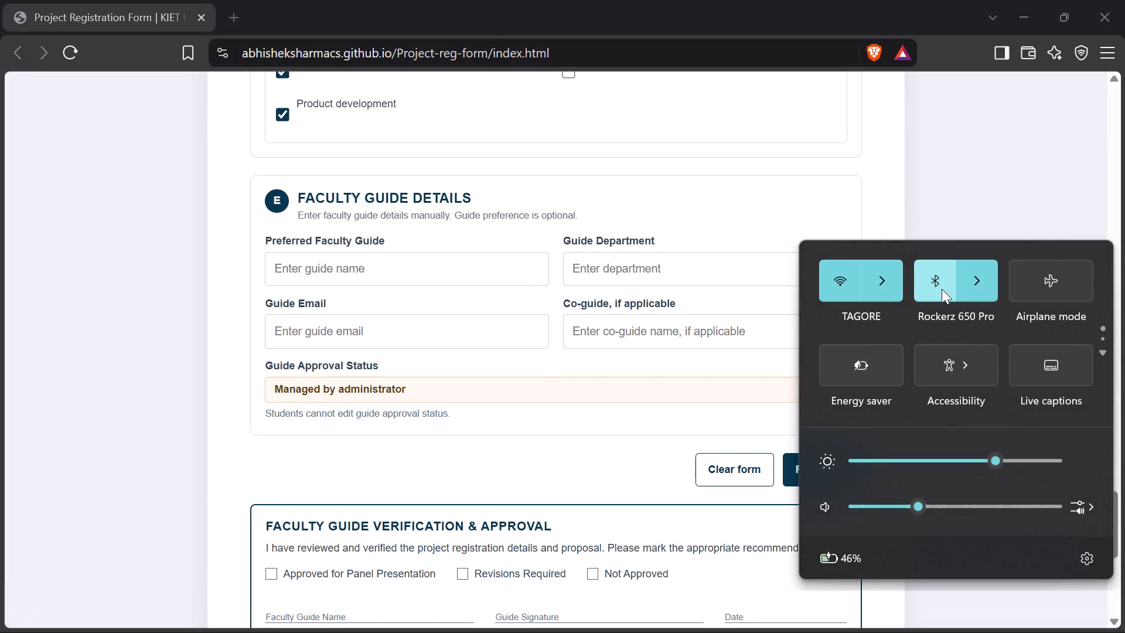
scroll(925, 365, "down", 1)
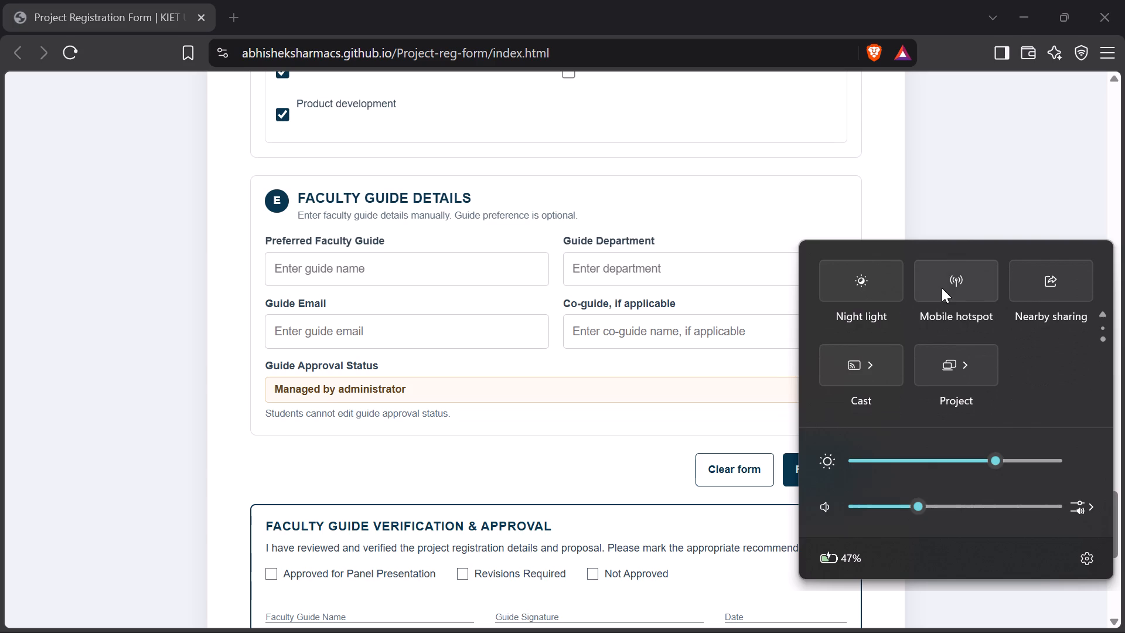
left_click(942, 288)
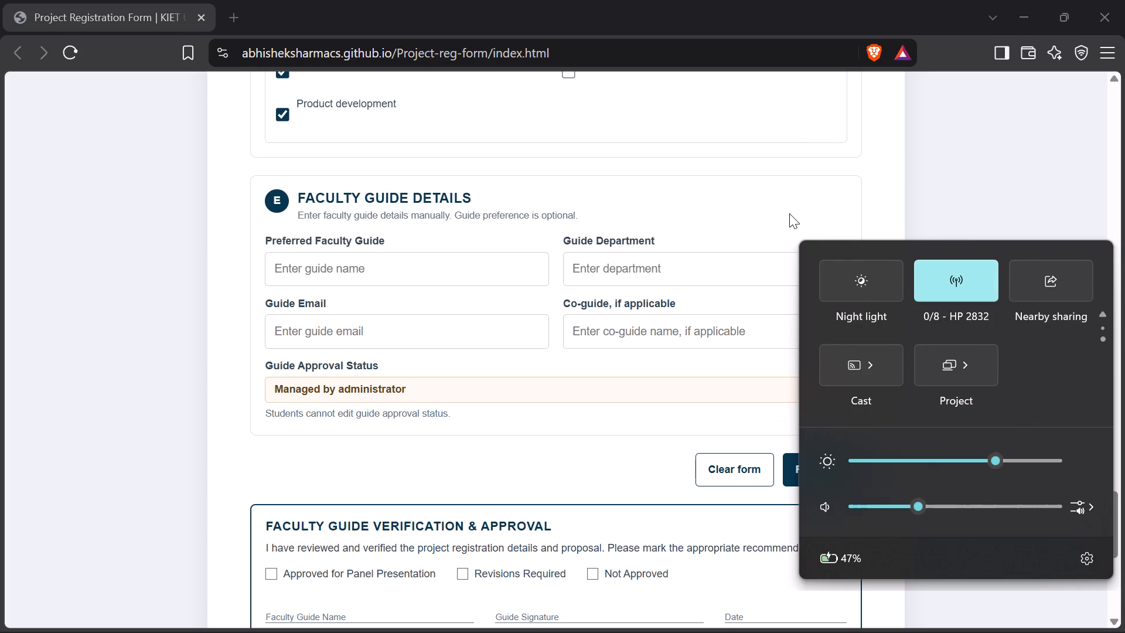
left_click(789, 213)
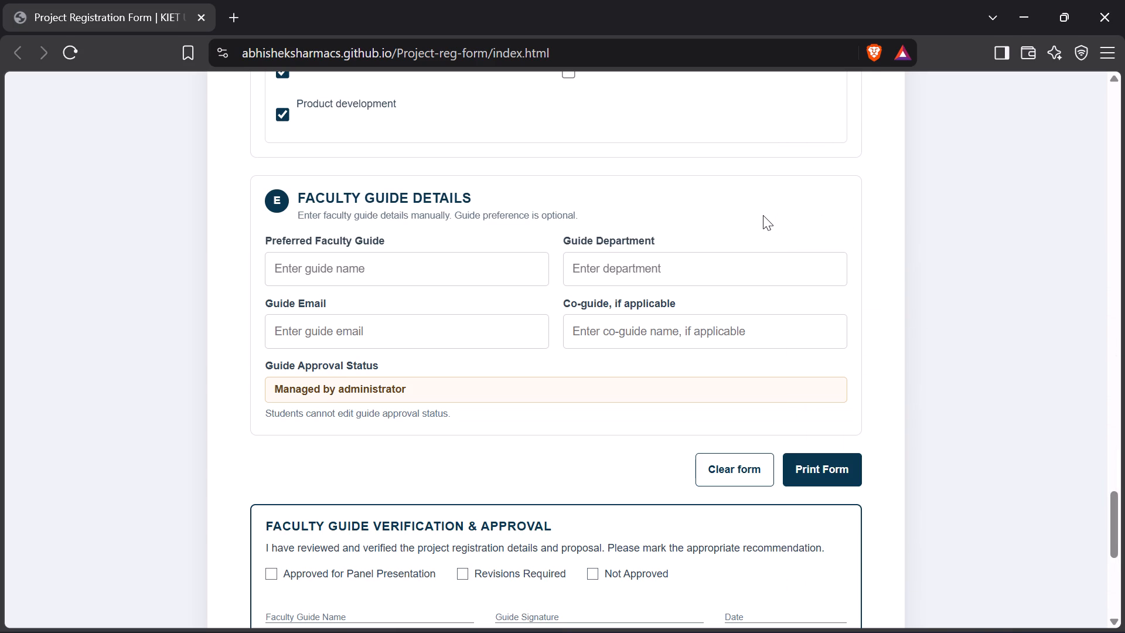
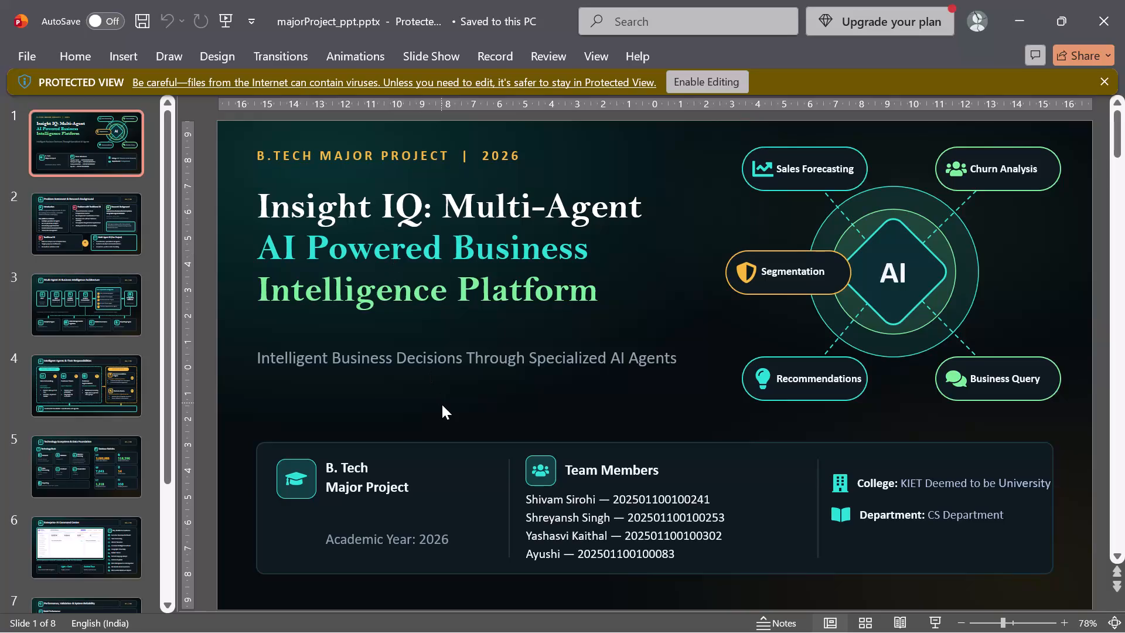
Minimize the majorProject_ppt.pptx presentation showing the Insight IQ title slide.
scroll(442, 404, "up", 1)
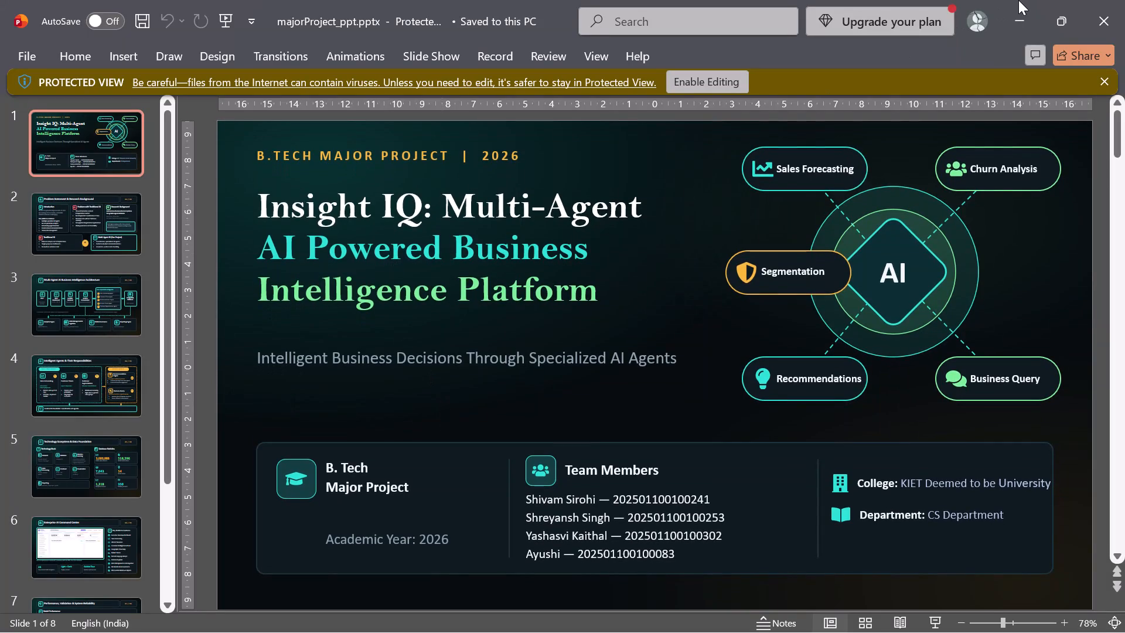
left_click(1022, 1)
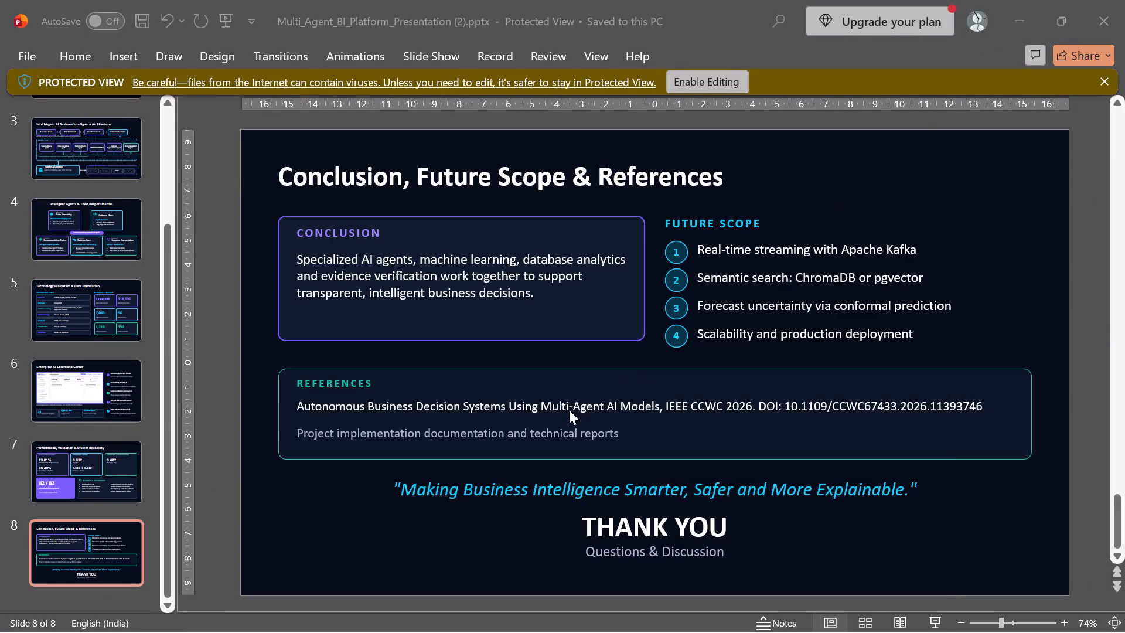
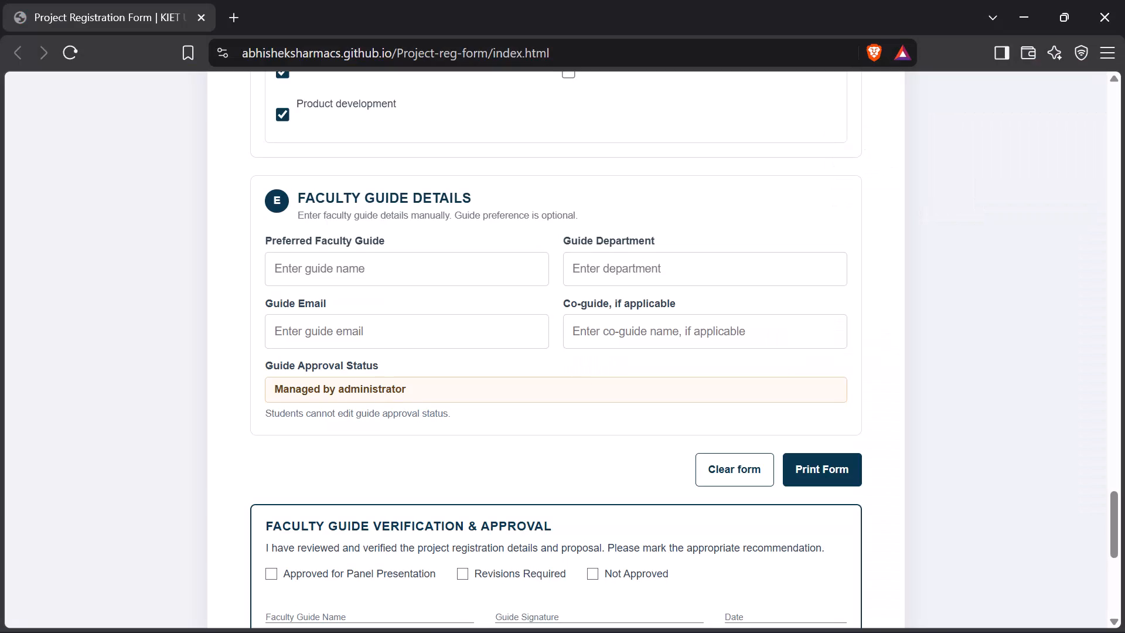
Enter the faculty guide's name in the Preferred Faculty Guide field of the Faculty Guide Details section.
left_click(346, 272)
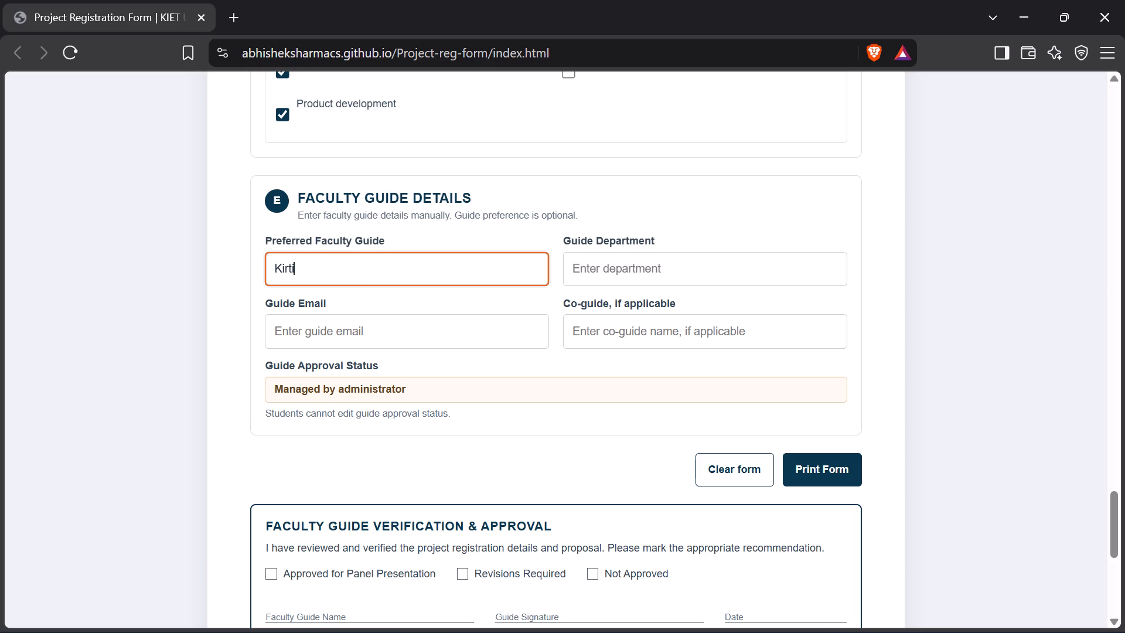
Complete the preferred faculty guide's full name in the Faculty Guide Details section.
type("harma")
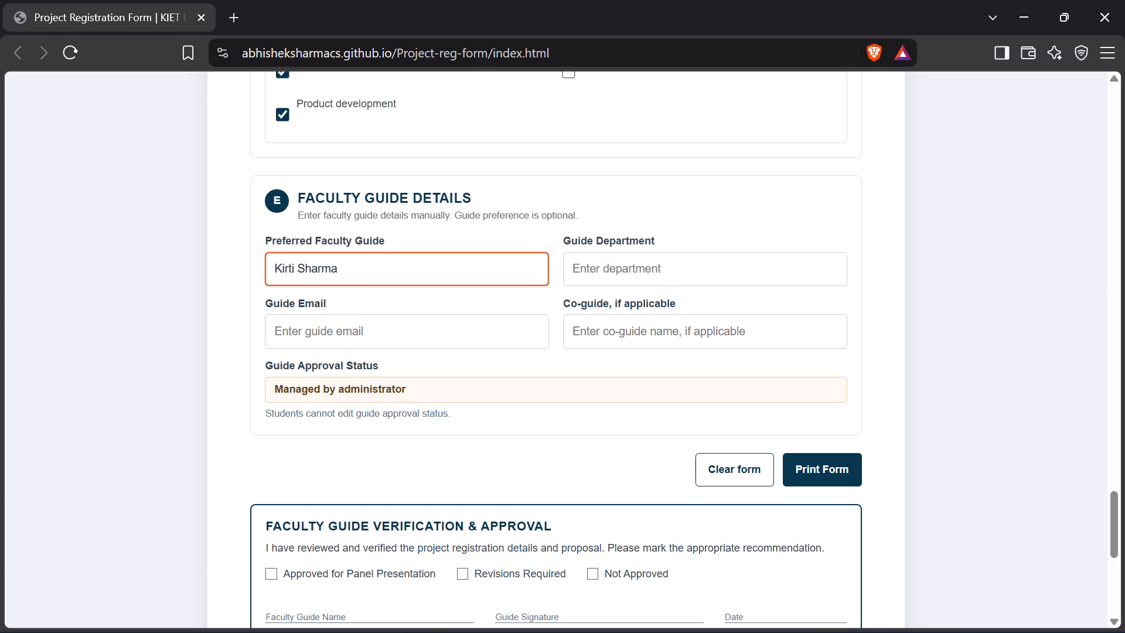
Begin the Guide Department entry in the Faculty Guide Details section.
left_click(606, 270)
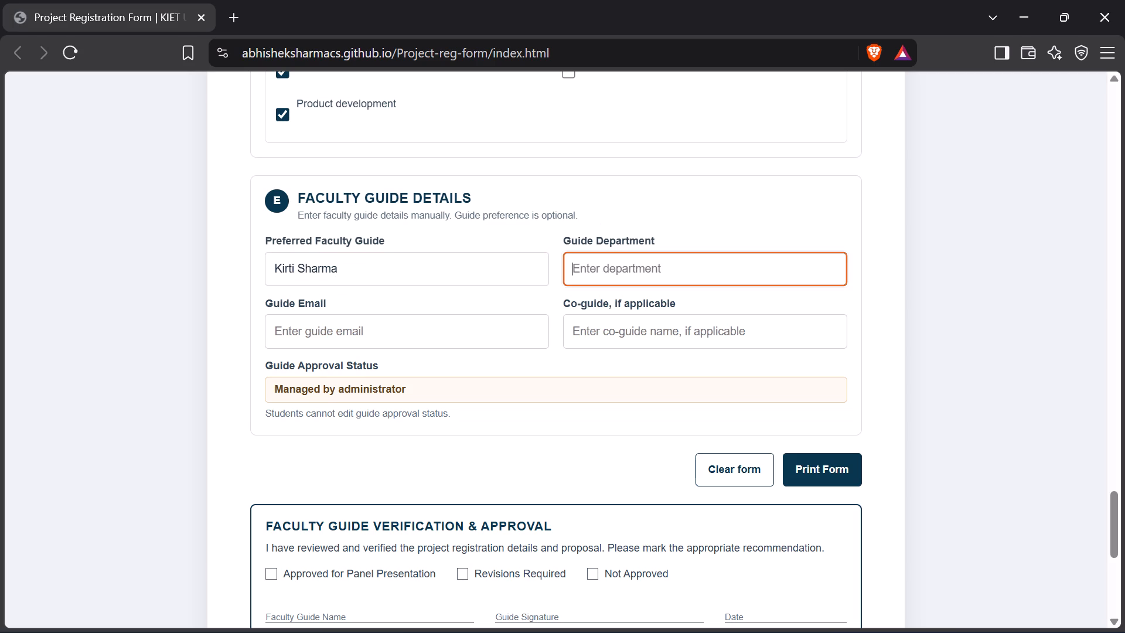
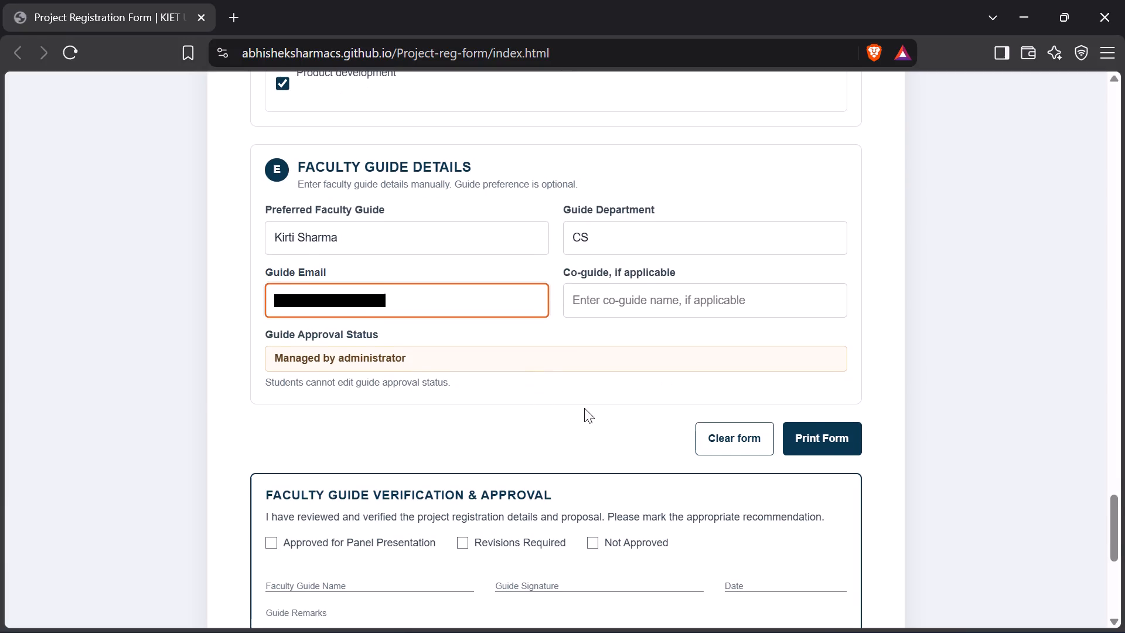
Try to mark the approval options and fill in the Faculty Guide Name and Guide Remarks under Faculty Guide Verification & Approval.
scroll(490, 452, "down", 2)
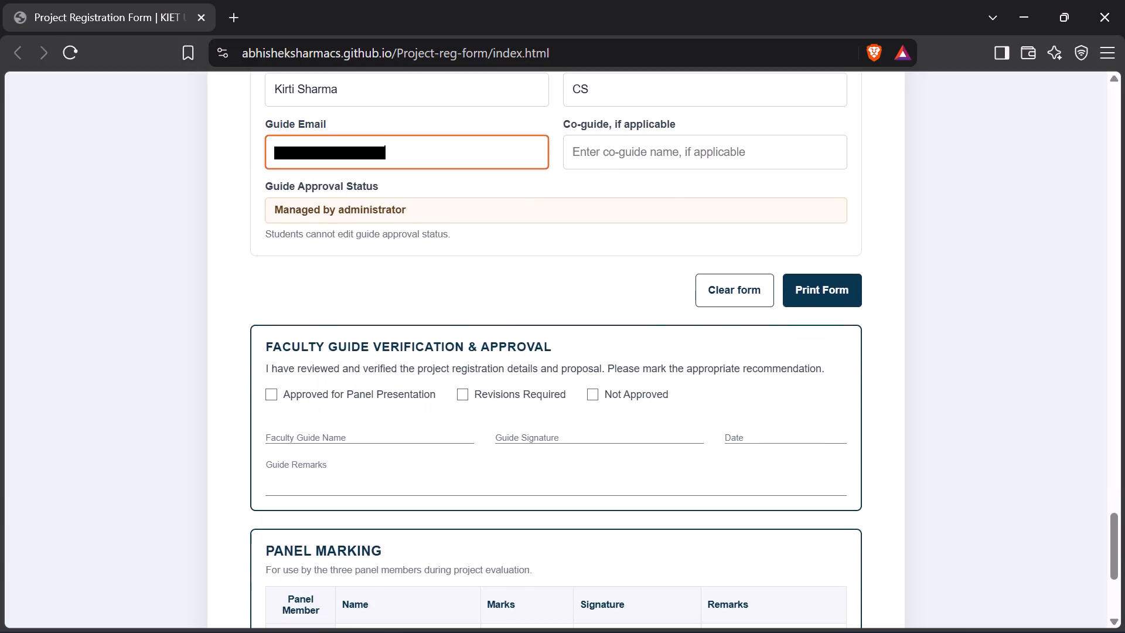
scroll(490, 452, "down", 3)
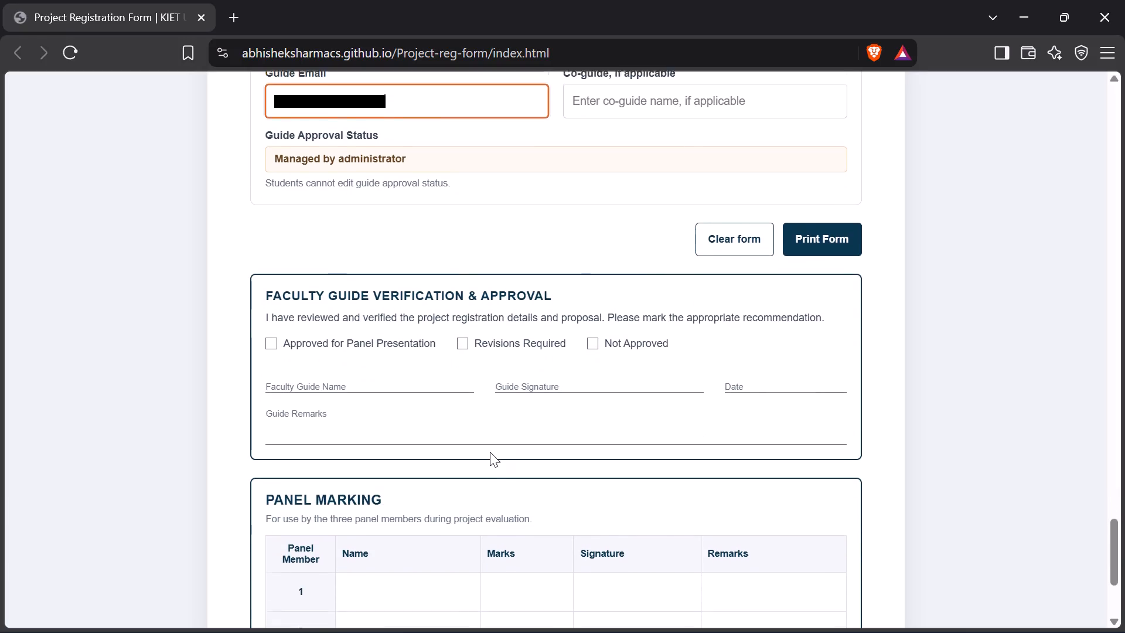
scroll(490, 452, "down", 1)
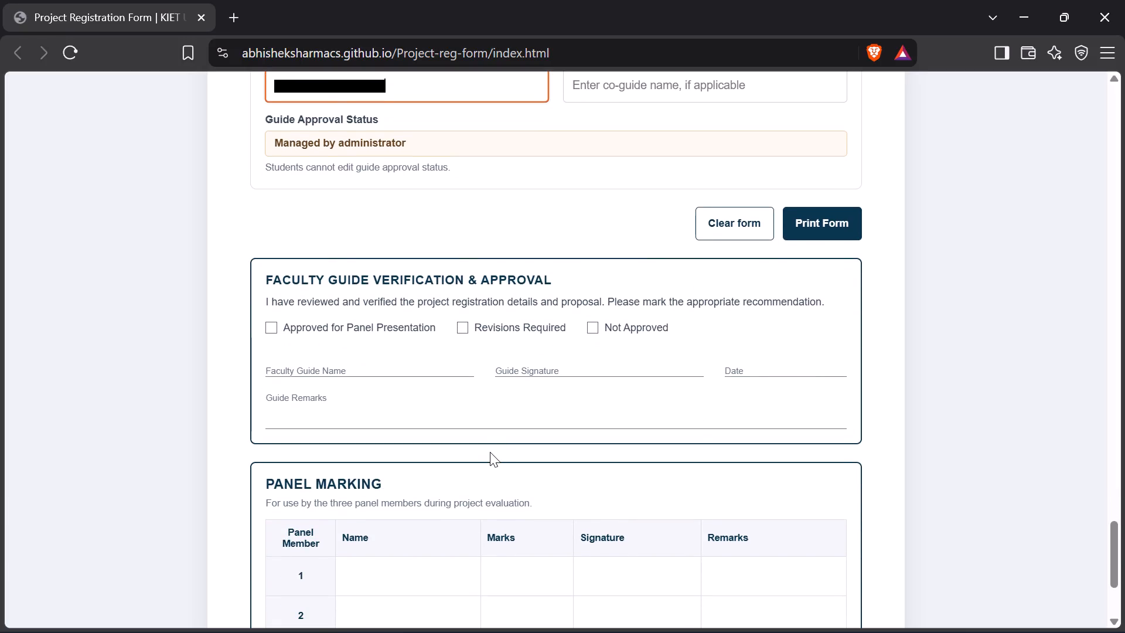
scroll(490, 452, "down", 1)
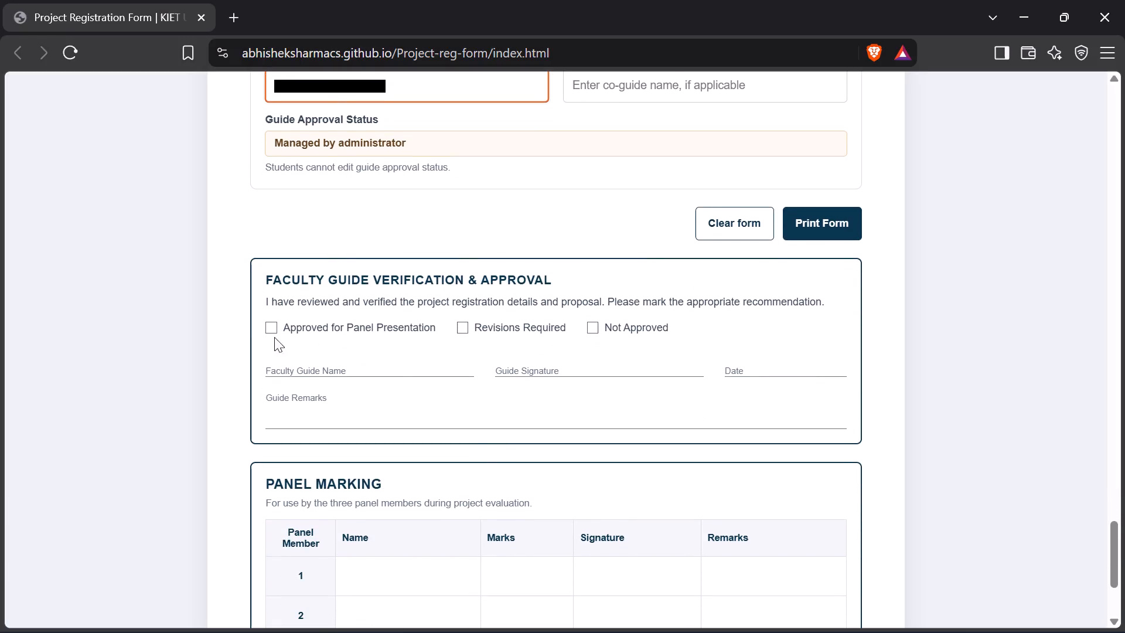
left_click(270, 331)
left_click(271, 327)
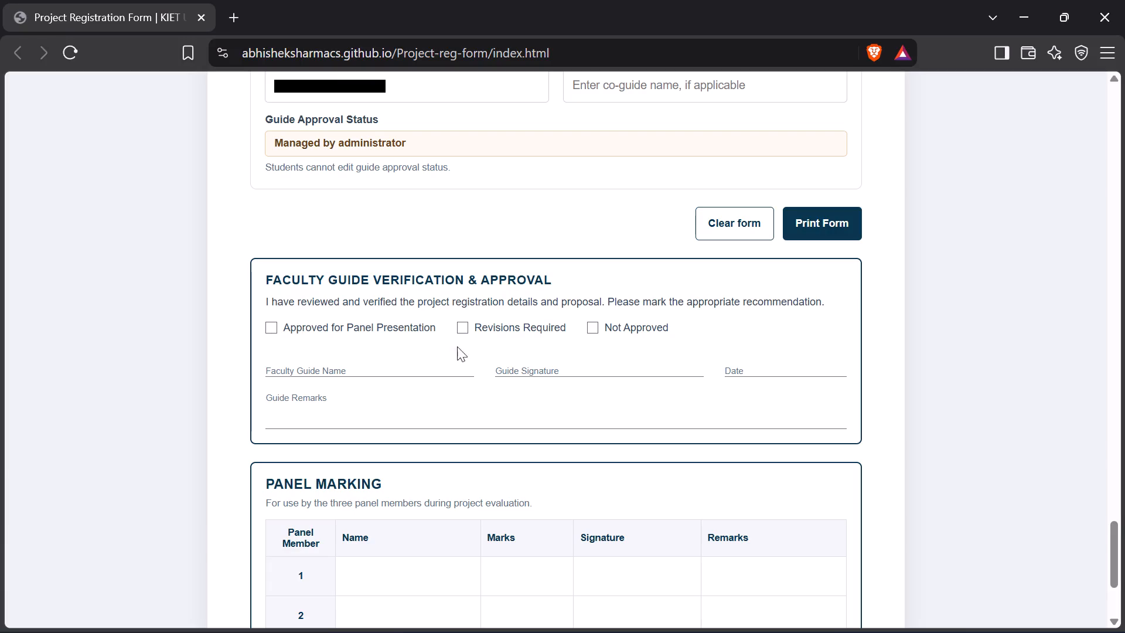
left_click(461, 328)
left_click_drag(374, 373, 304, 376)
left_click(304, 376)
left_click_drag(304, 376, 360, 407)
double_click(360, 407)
Open the print preview of the registration form with Save as PDF as the destination.
scroll(360, 407, "down", 1)
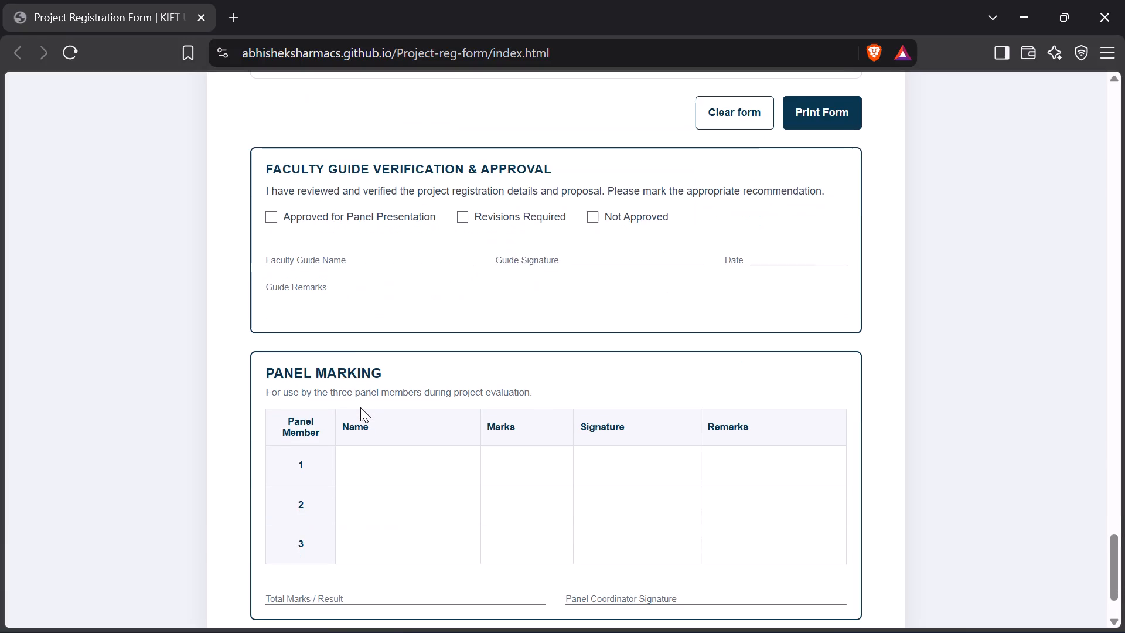
scroll(360, 407, "down", 1)
scroll(360, 407, "up", 3)
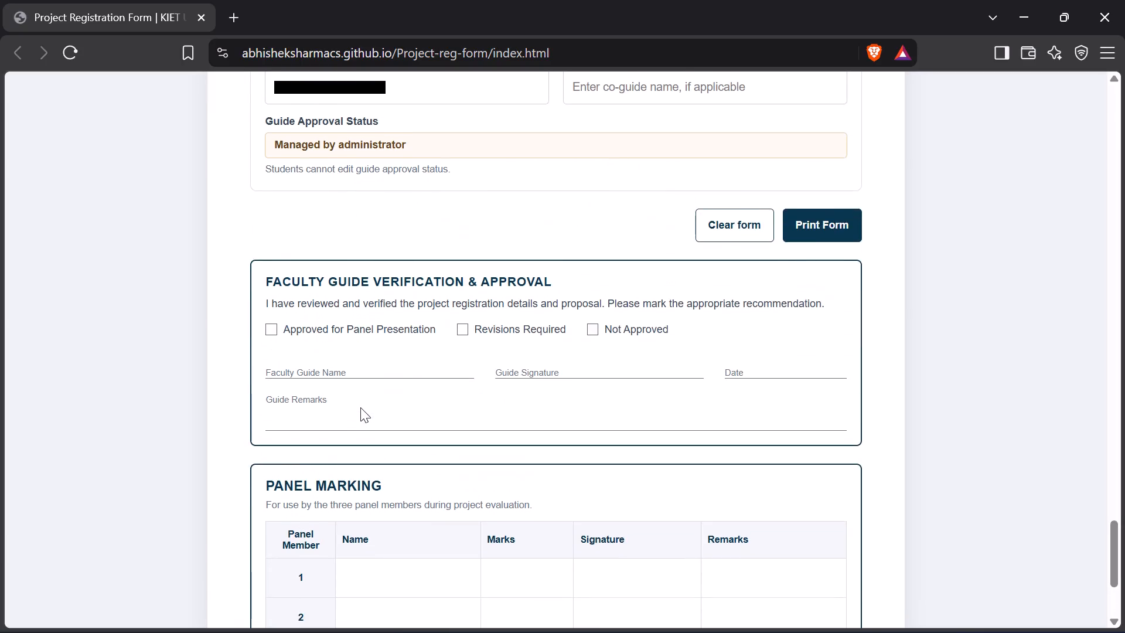
scroll(360, 407, "up", 1)
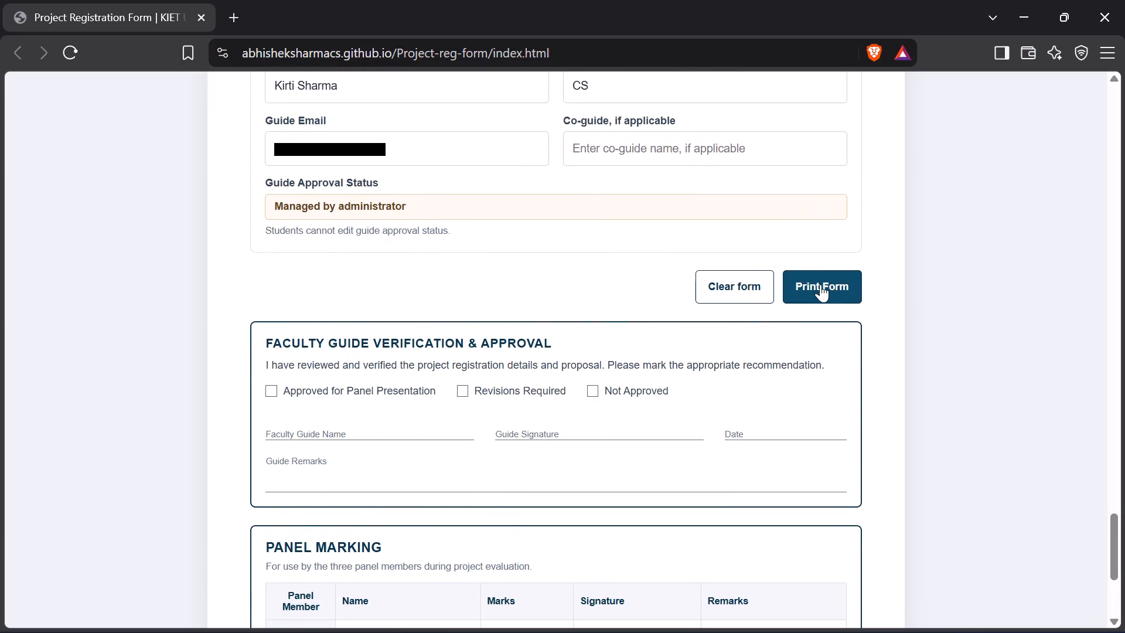
left_click(820, 284)
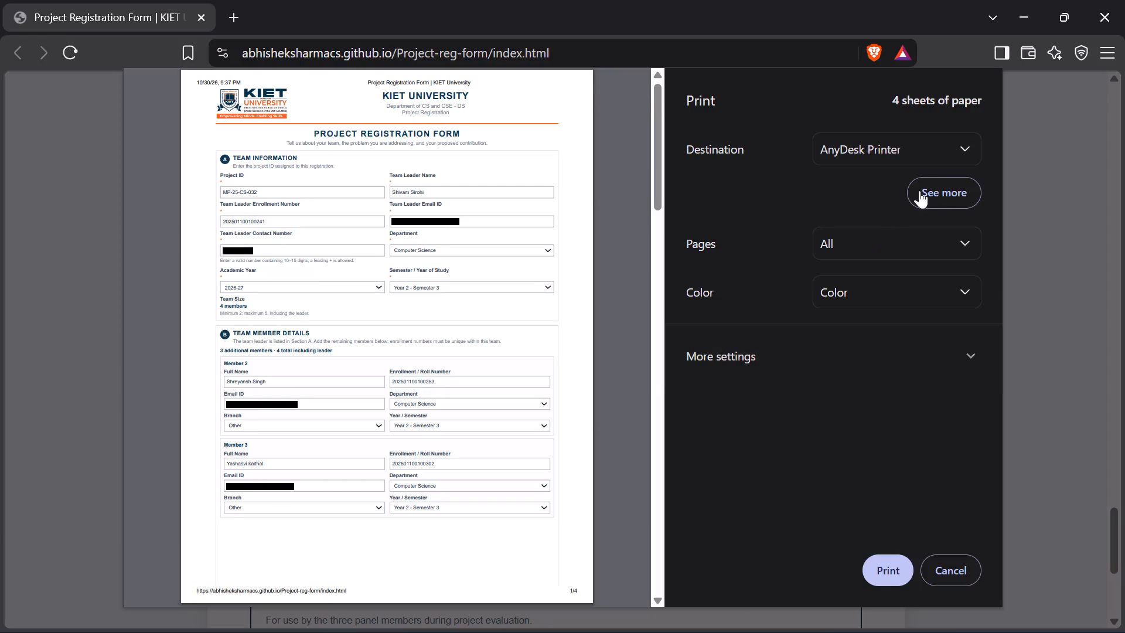
left_click(942, 189)
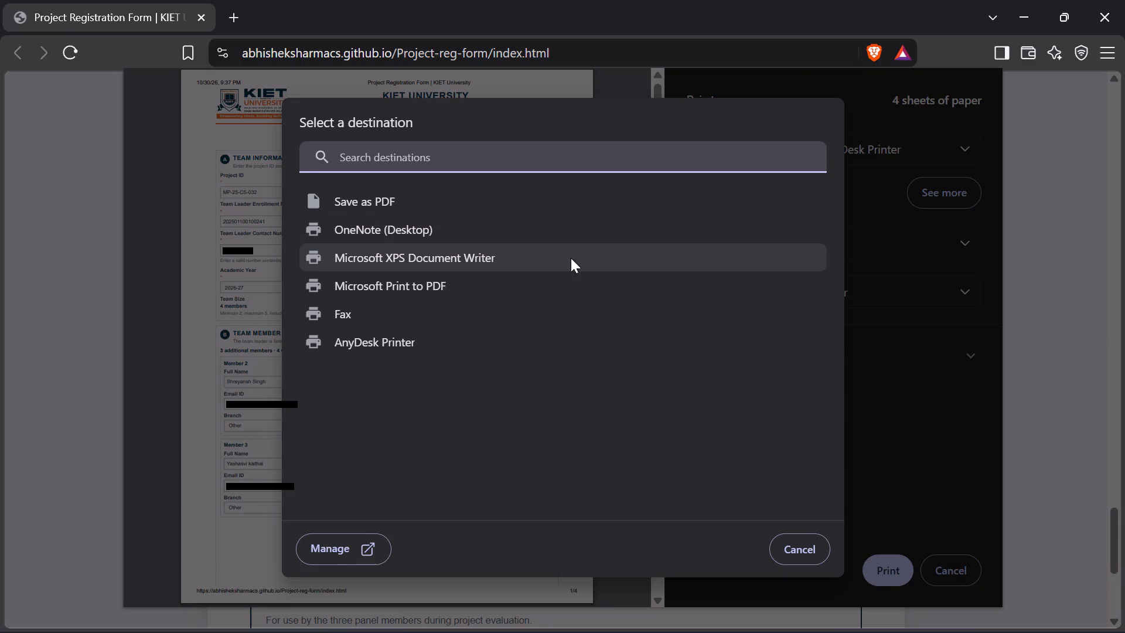
left_click(367, 205)
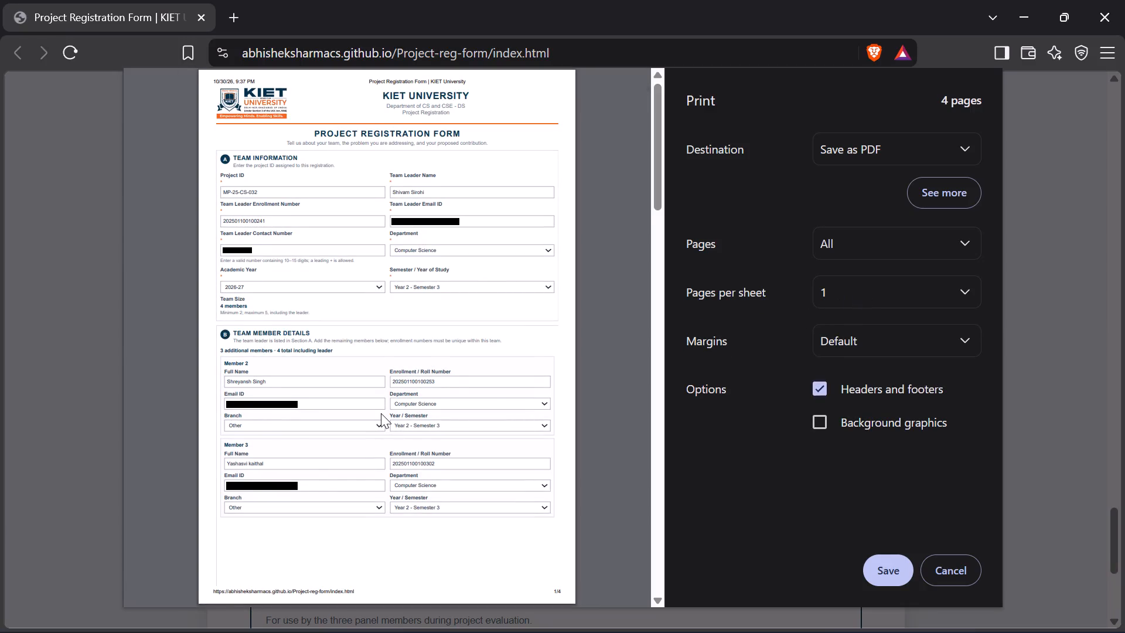
Examine how the team member and project details print in the preview, and close it without saving.
scroll(381, 413, "down", 4)
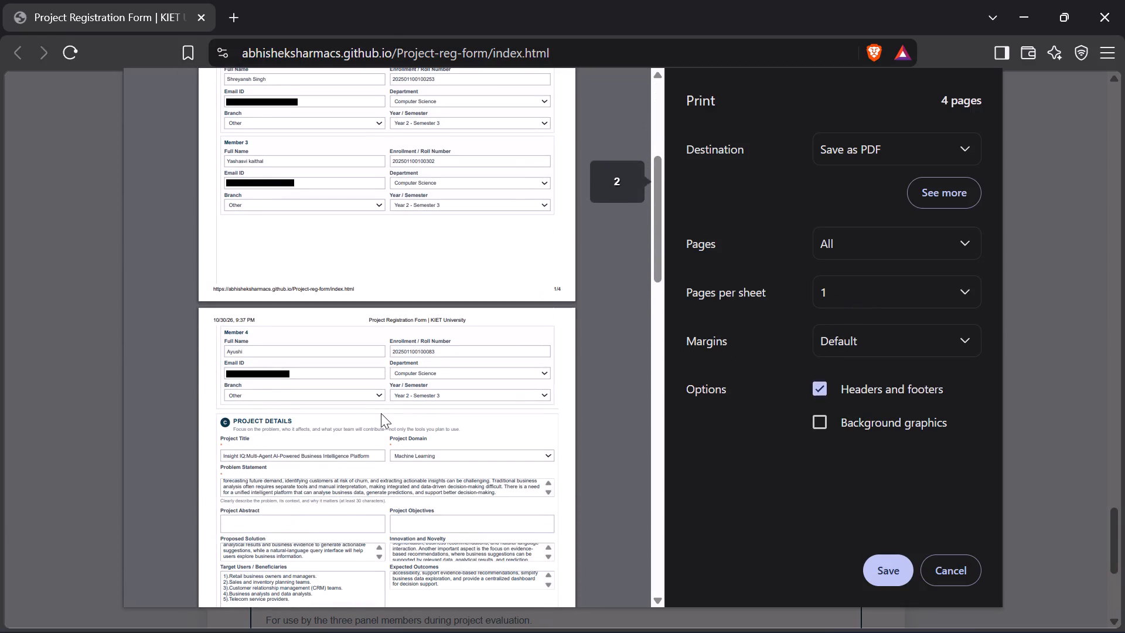
scroll(381, 413, "down", 3)
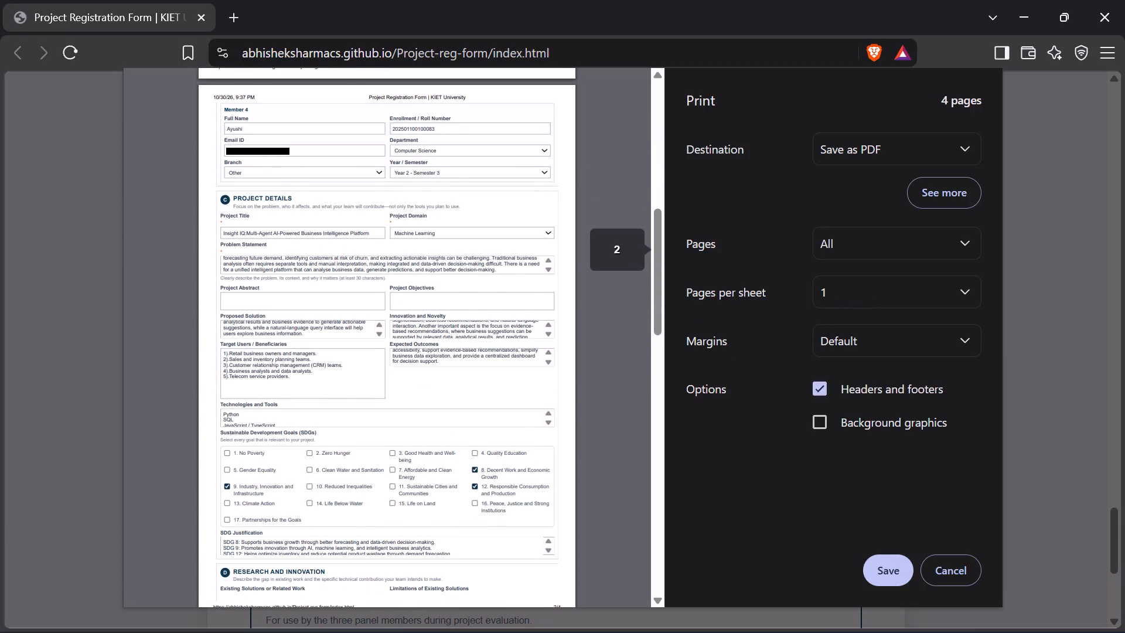
scroll(437, 325, "up", 2)
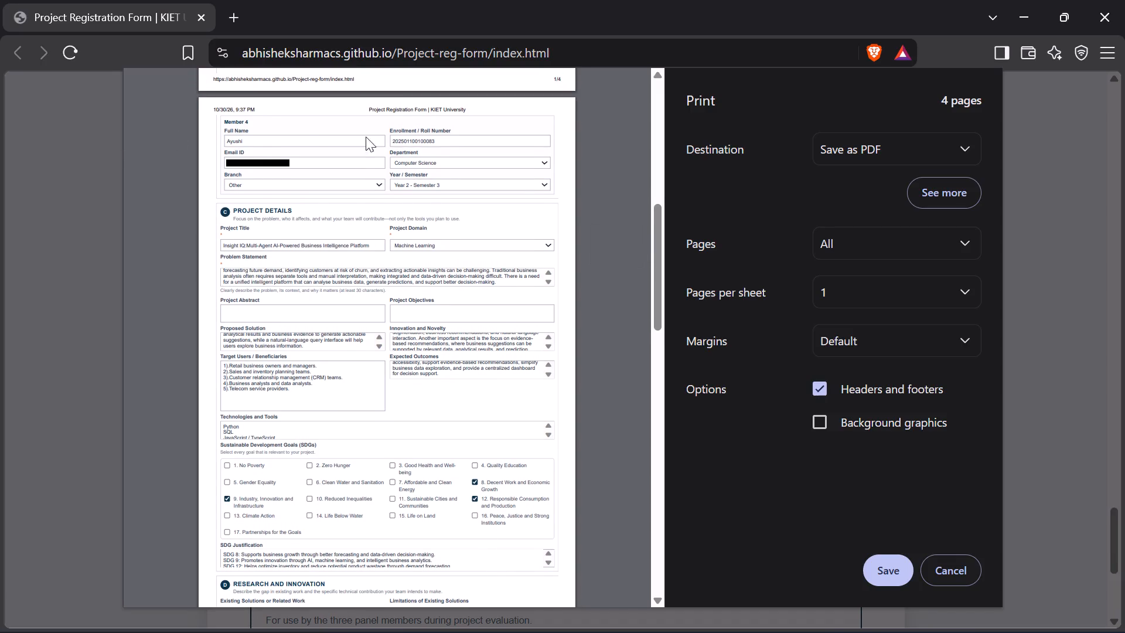
left_click(947, 572)
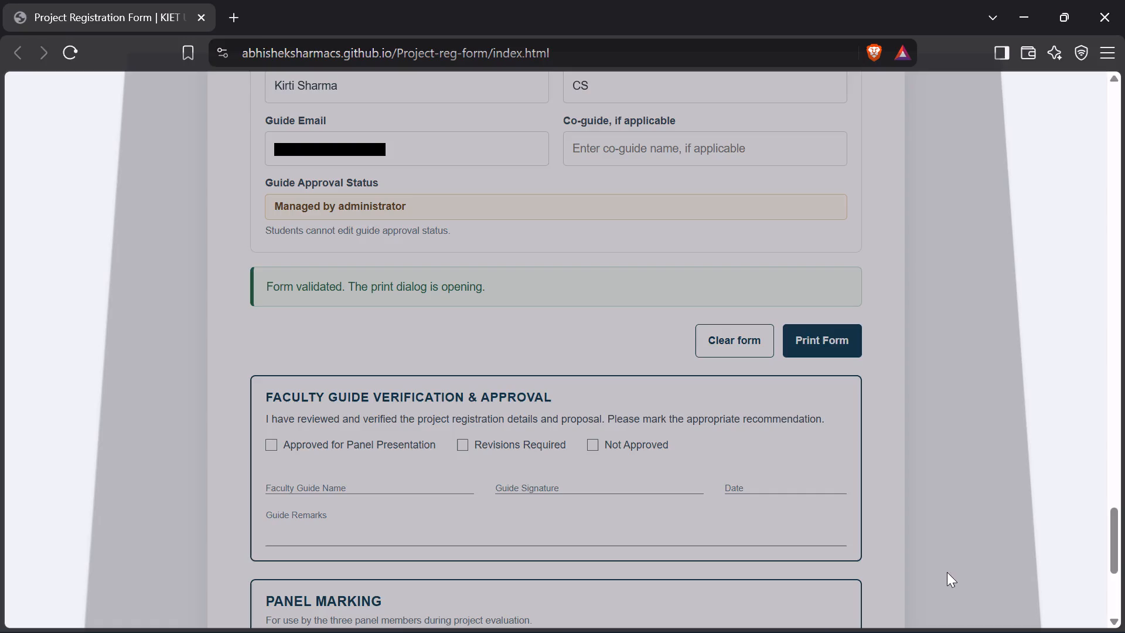
Enlarge the Existing Solutions or Related Work and Limitations of Existing Solutions boxes so their full text shows.
scroll(605, 422, "up", 6)
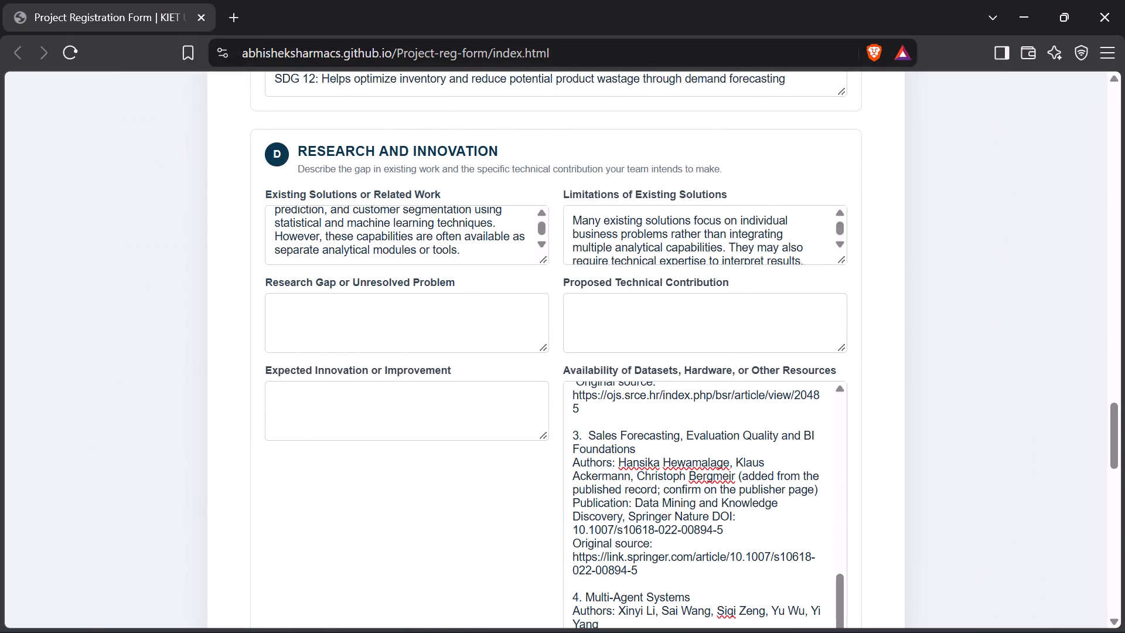
left_click_drag(537, 263, 539, 373)
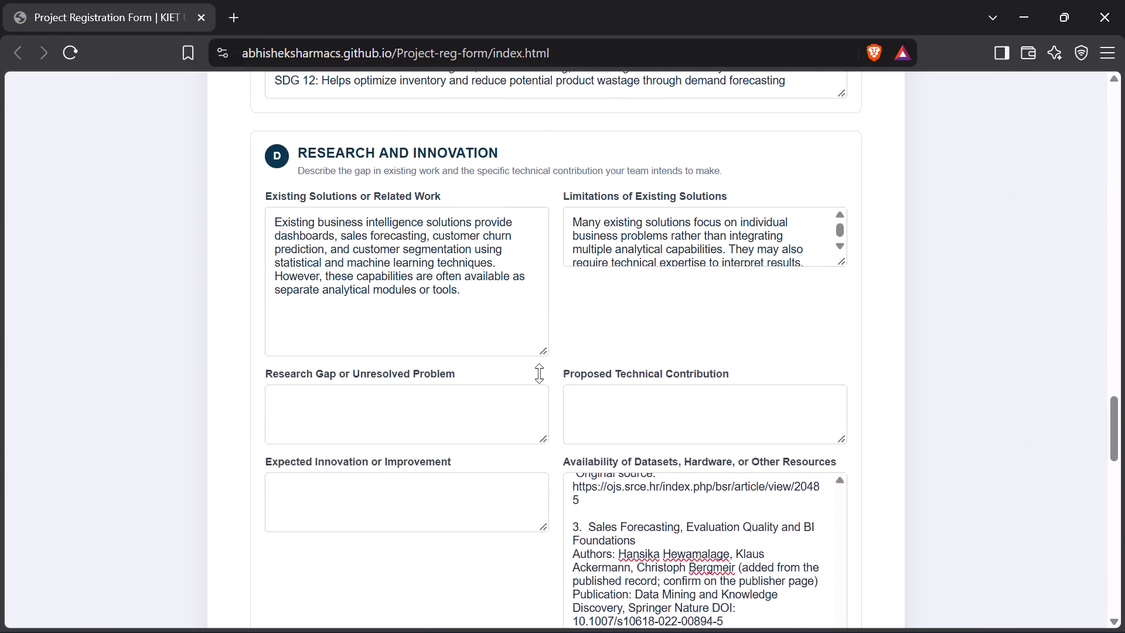
left_click_drag(539, 373, 544, 330)
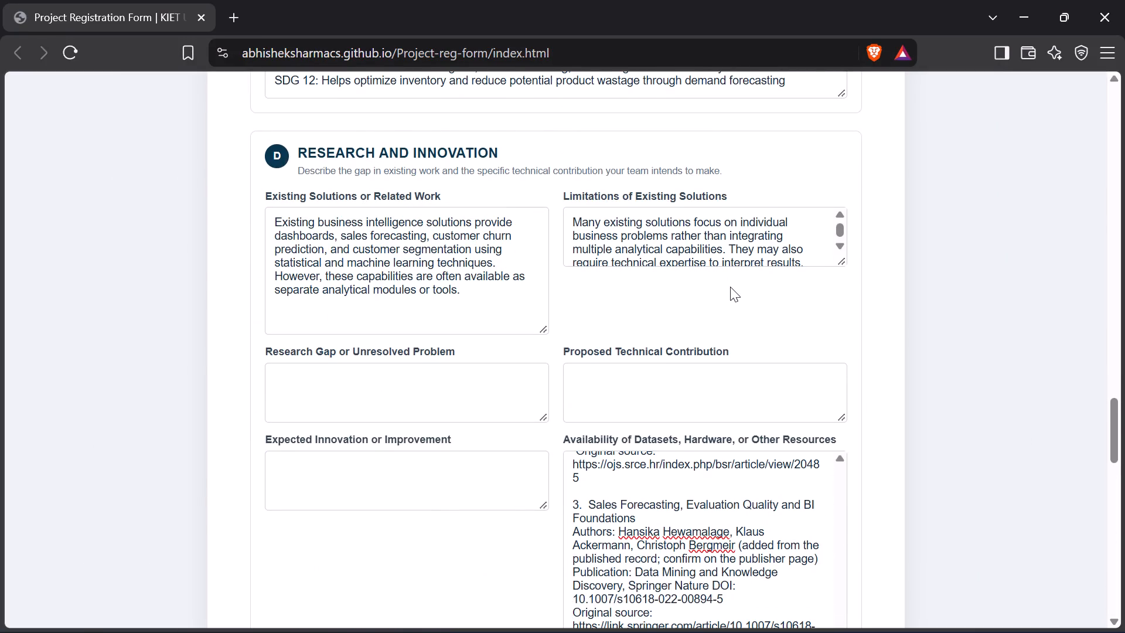
left_click_drag(840, 263, 844, 341)
Enlarge the SDG Justification box slightly and the Technologies and Tools box enough to show its whole list.
scroll(528, 274, "up", 3)
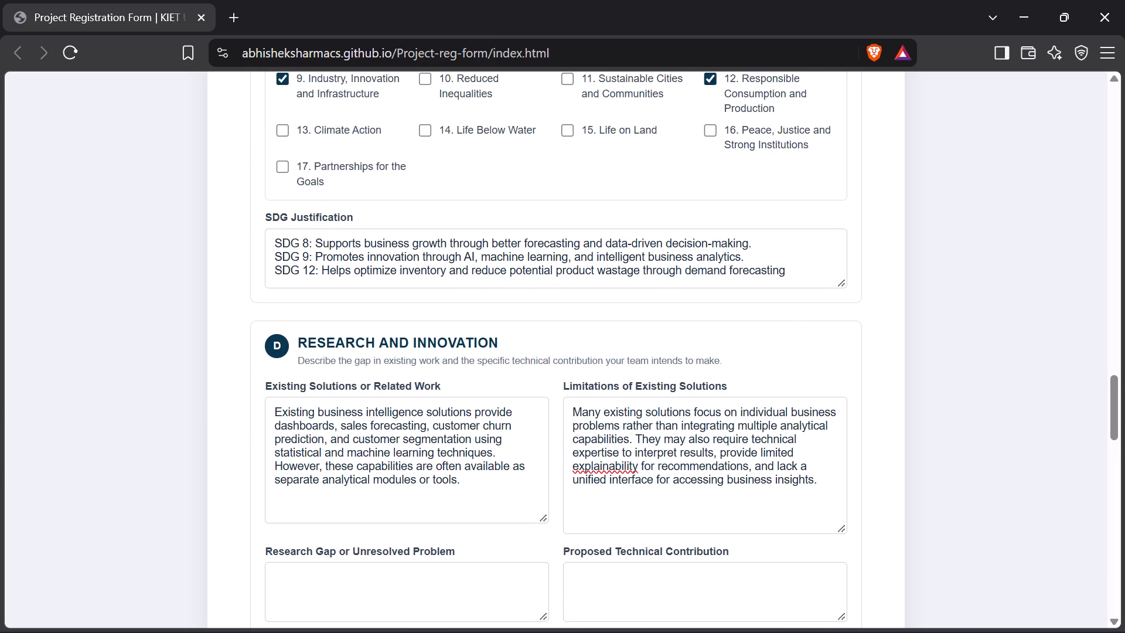
left_click_drag(840, 285, 837, 302)
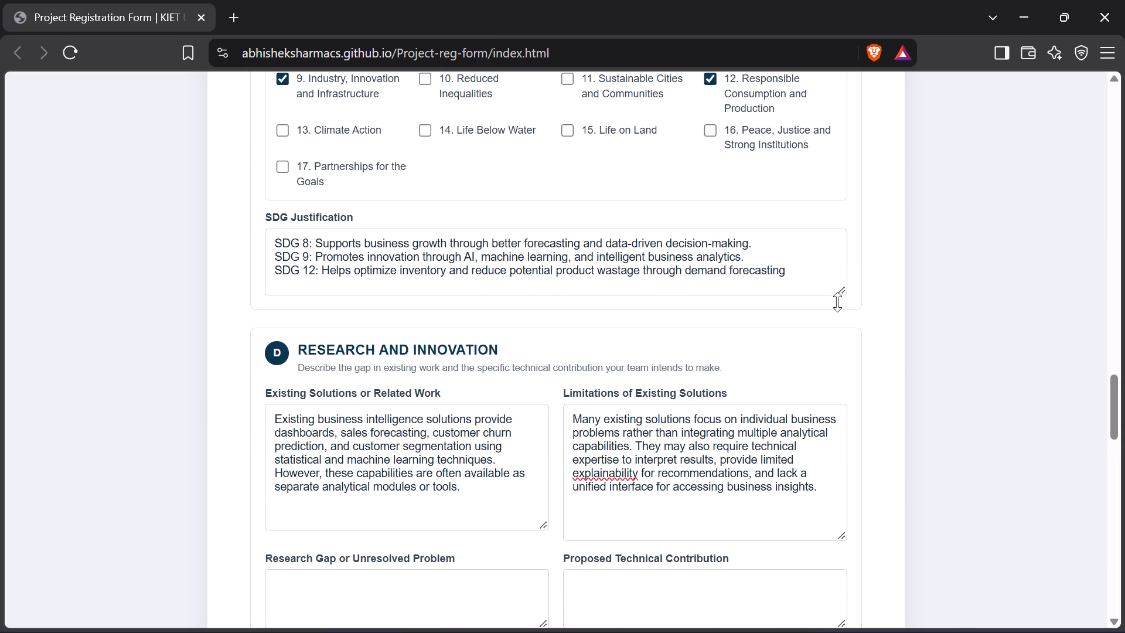
left_click(837, 302)
scroll(533, 236, "up", 4)
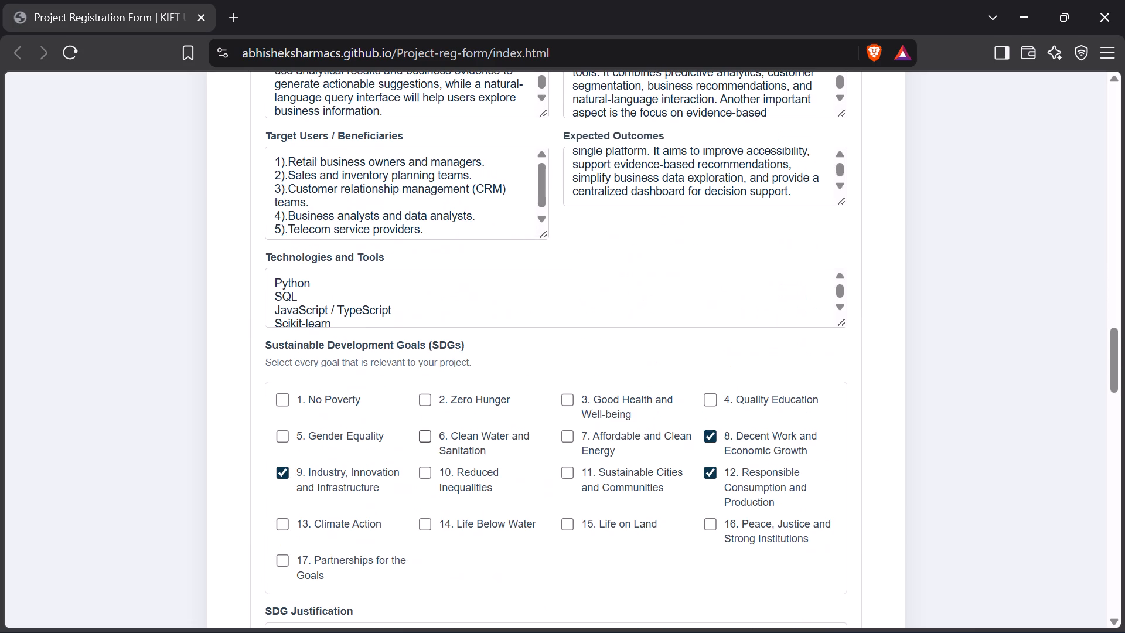
left_click_drag(839, 326, 823, 464)
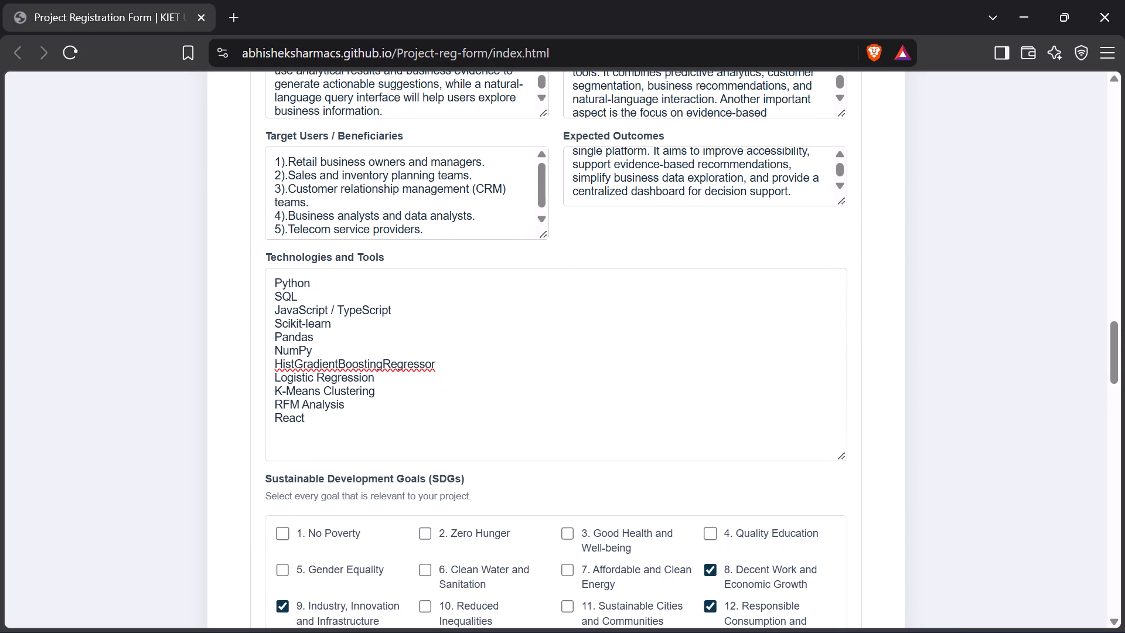
left_click_drag(823, 464, 821, 438)
Enlarge the Target Users, Proposed Solution, Expected Outcomes and Innovation and Novelty boxes so all their text shows.
scroll(555, 328, "up", 2)
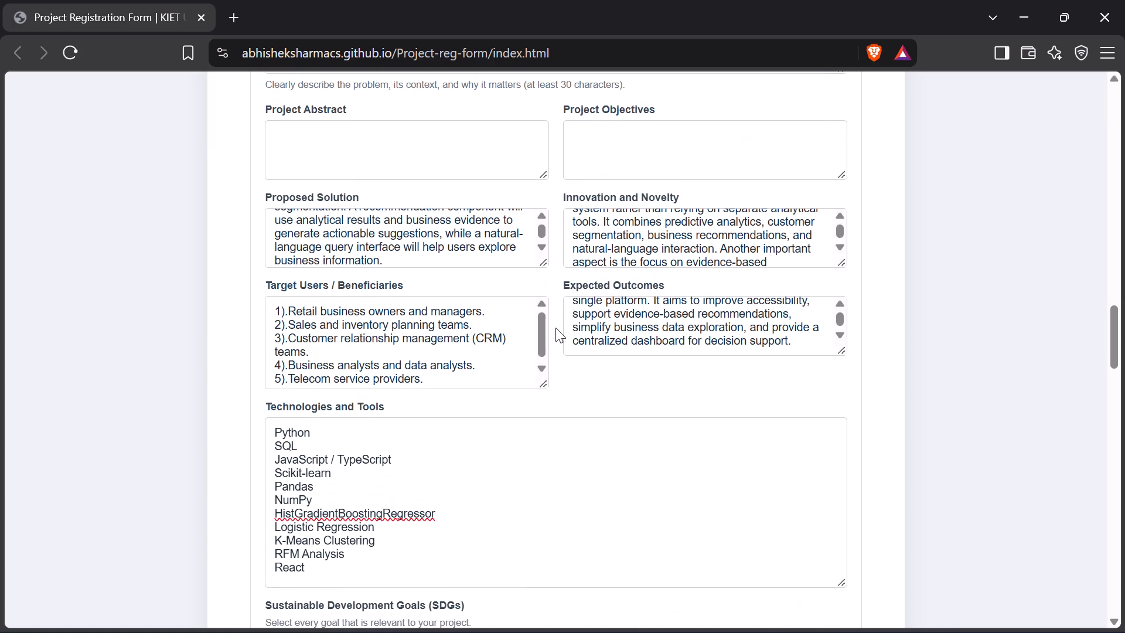
left_click_drag(547, 384, 545, 418)
left_click(545, 418)
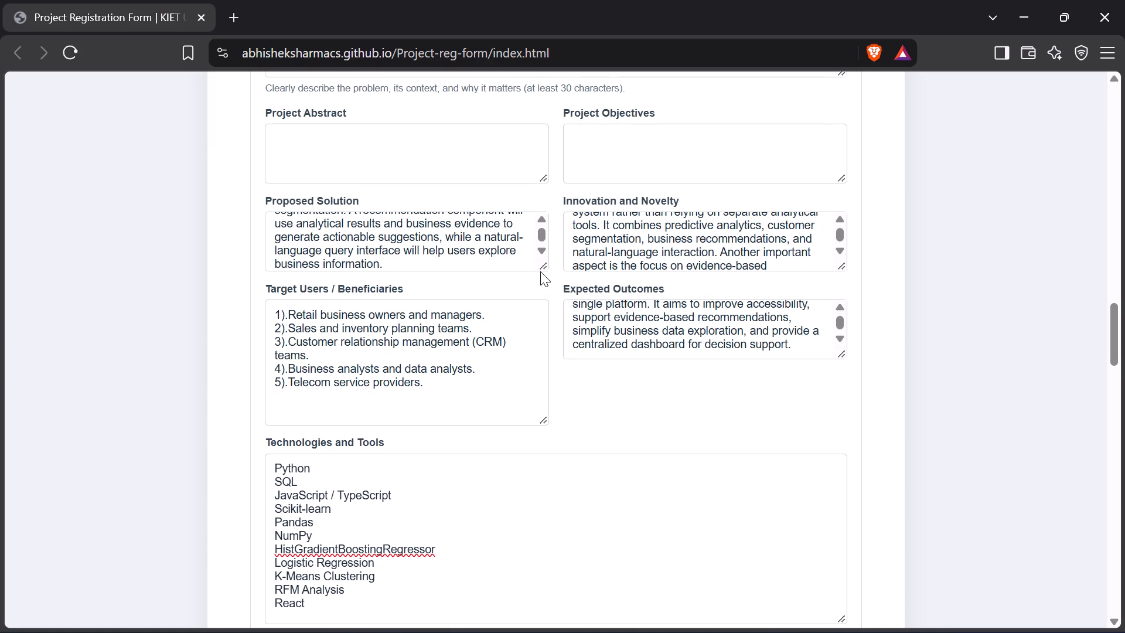
left_click_drag(540, 268, 546, 406)
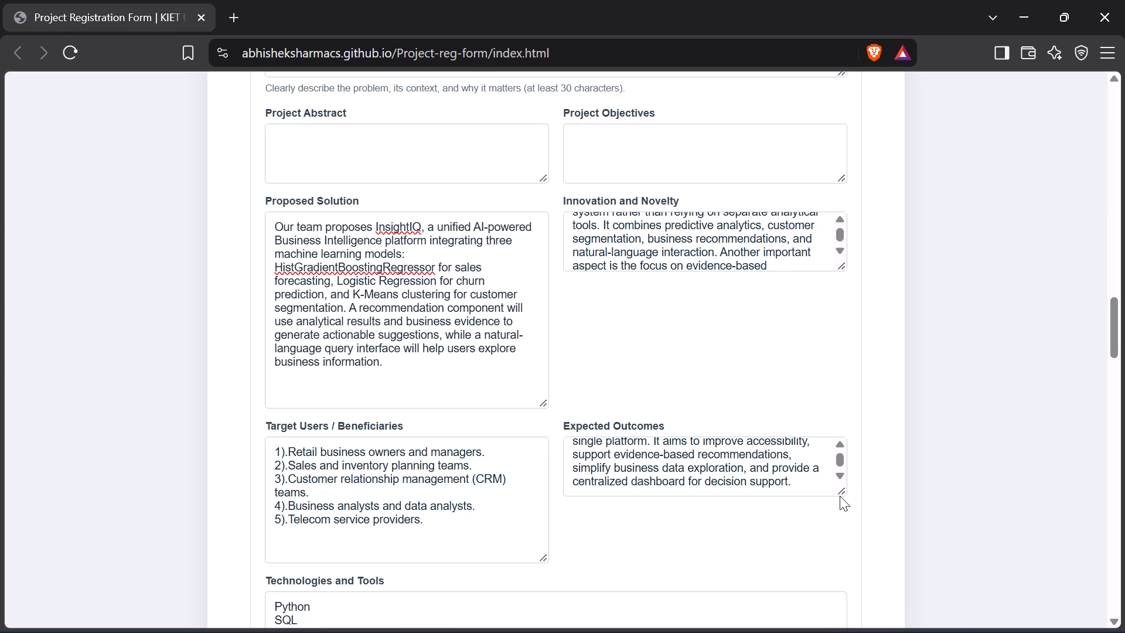
left_click_drag(834, 493, 836, 555)
left_click(836, 555)
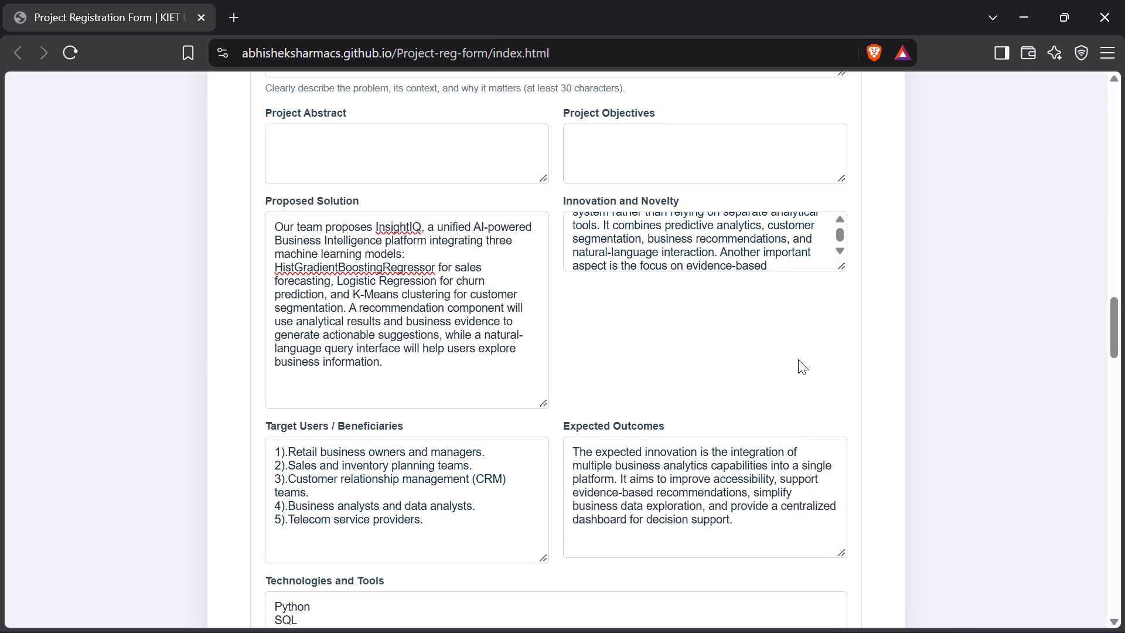
left_click_drag(841, 268, 843, 401)
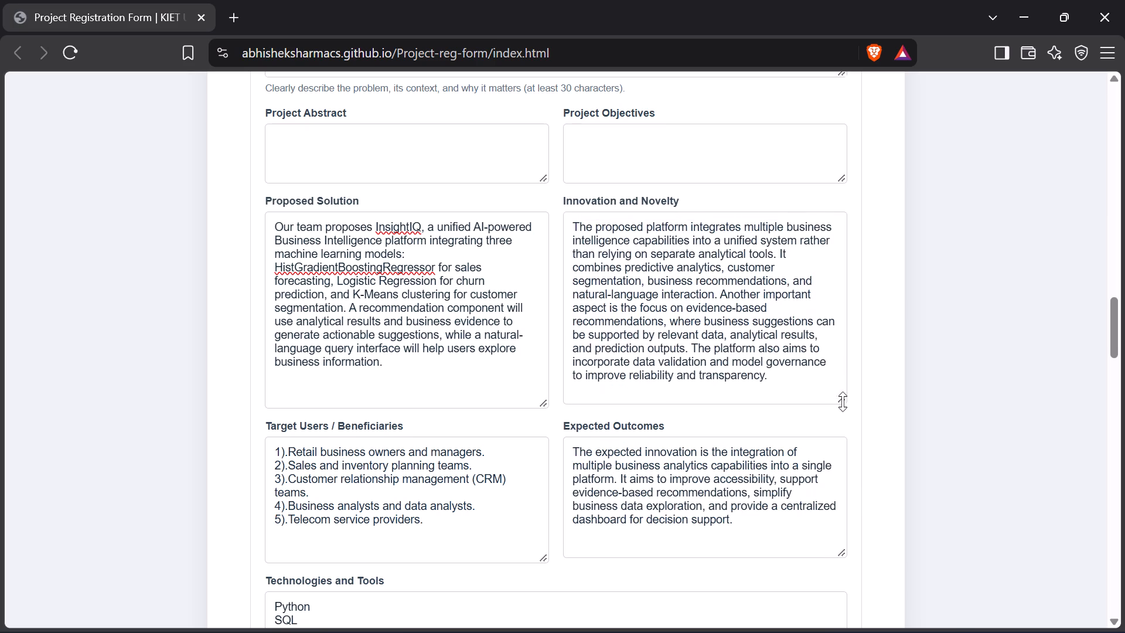
left_click_drag(843, 401, 843, 410)
Enlarge the Problem Statement box under Project Details so the whole statement shows.
scroll(609, 243, "up", 3)
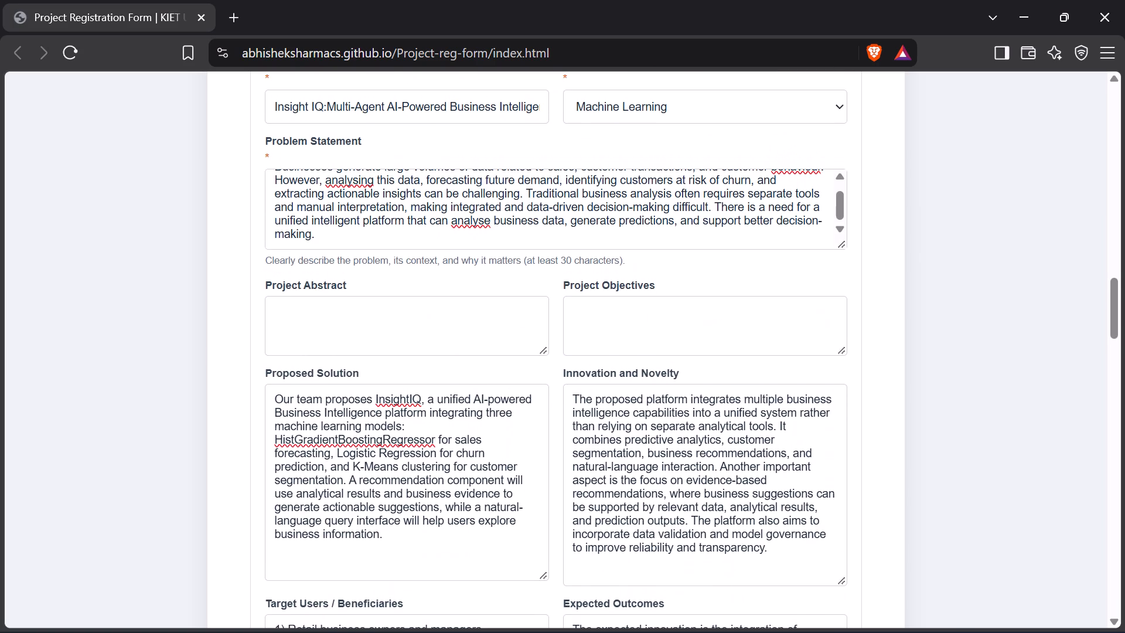
left_click_drag(839, 248, 834, 341)
left_click(834, 341)
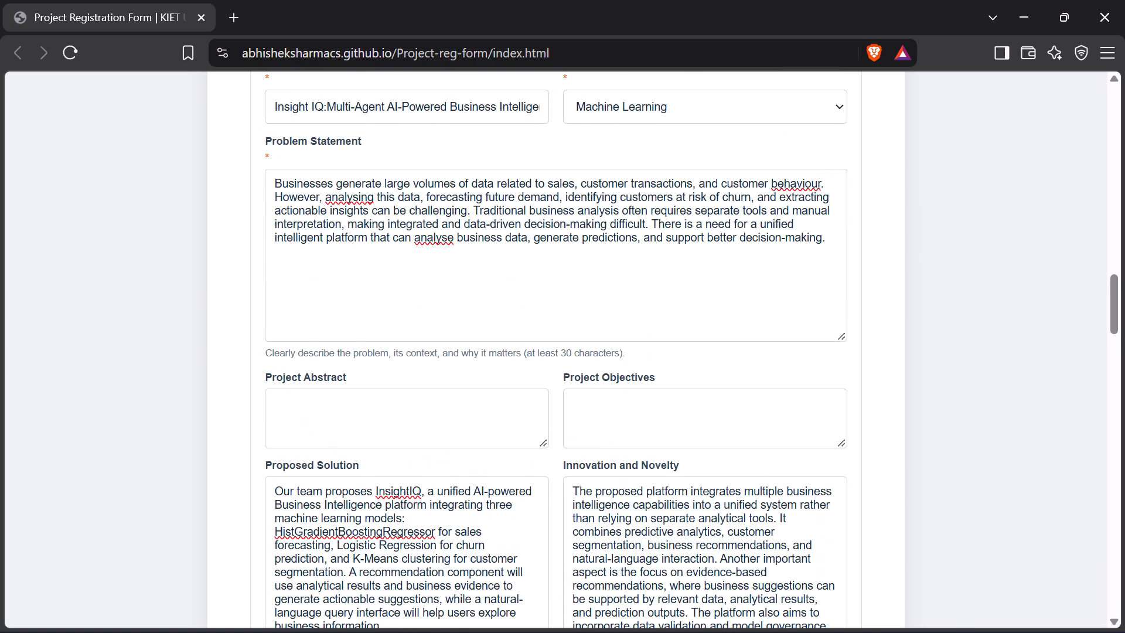
Review the Team Information, Team Member Details and Project Details sections of the form for correct entries.
scroll(583, 220, "up", 2)
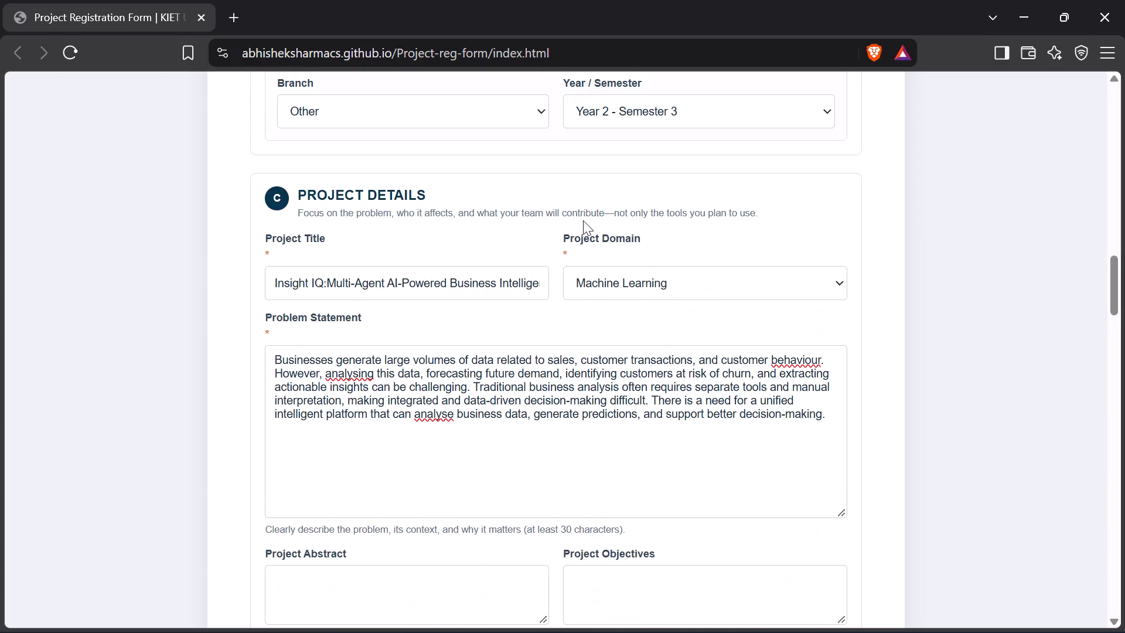
scroll(583, 220, "up", 4)
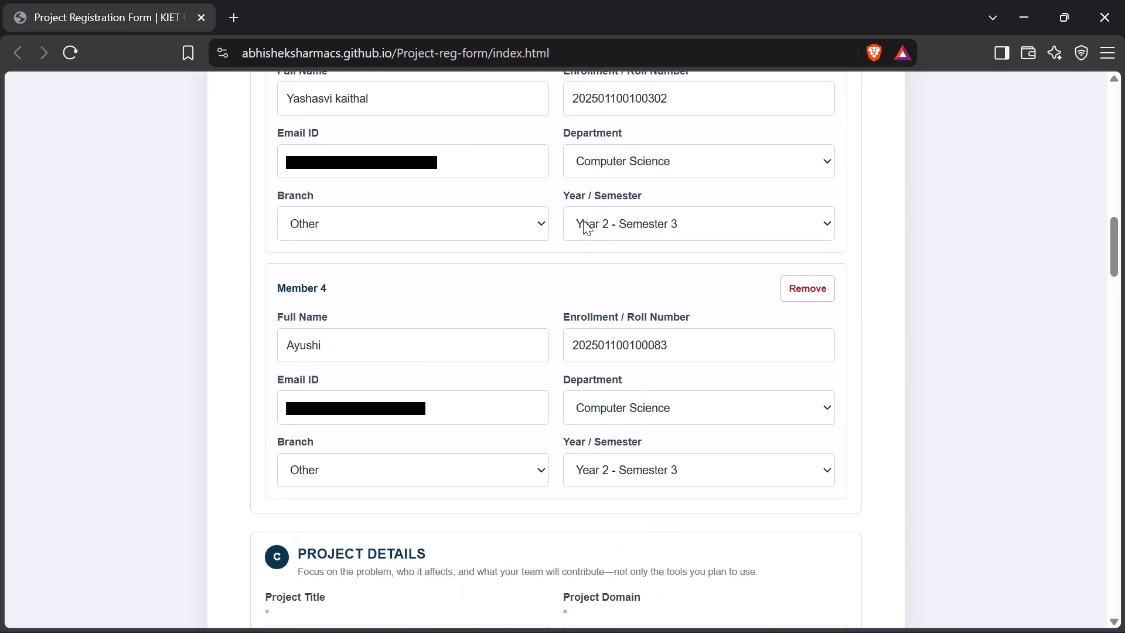
scroll(583, 220, "up", 7)
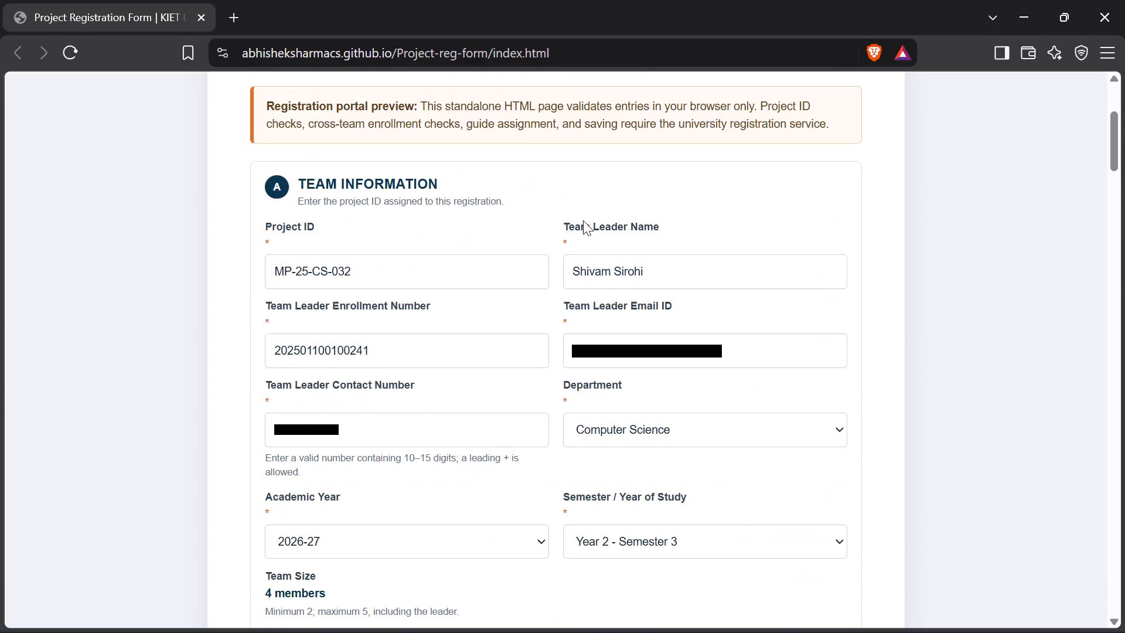
scroll(583, 220, "up", 1)
scroll(583, 220, "down", 7)
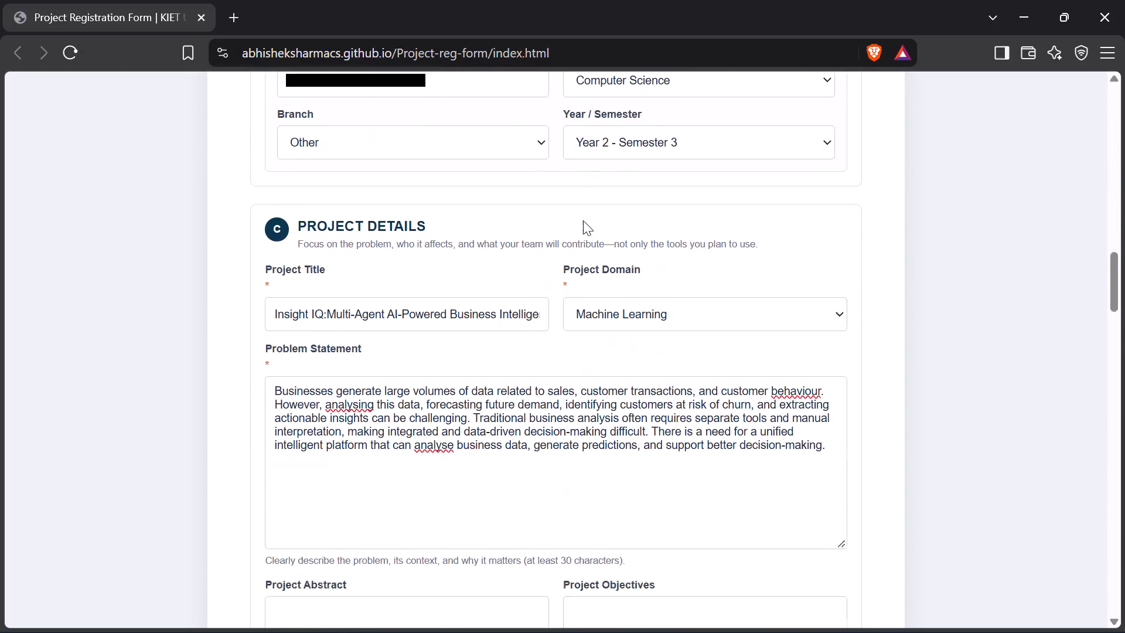
Enlarge the Availability of Datasets, Hardware, or Other Resources box under Research and Innovation to show more of its text.
scroll(583, 220, "down", 6)
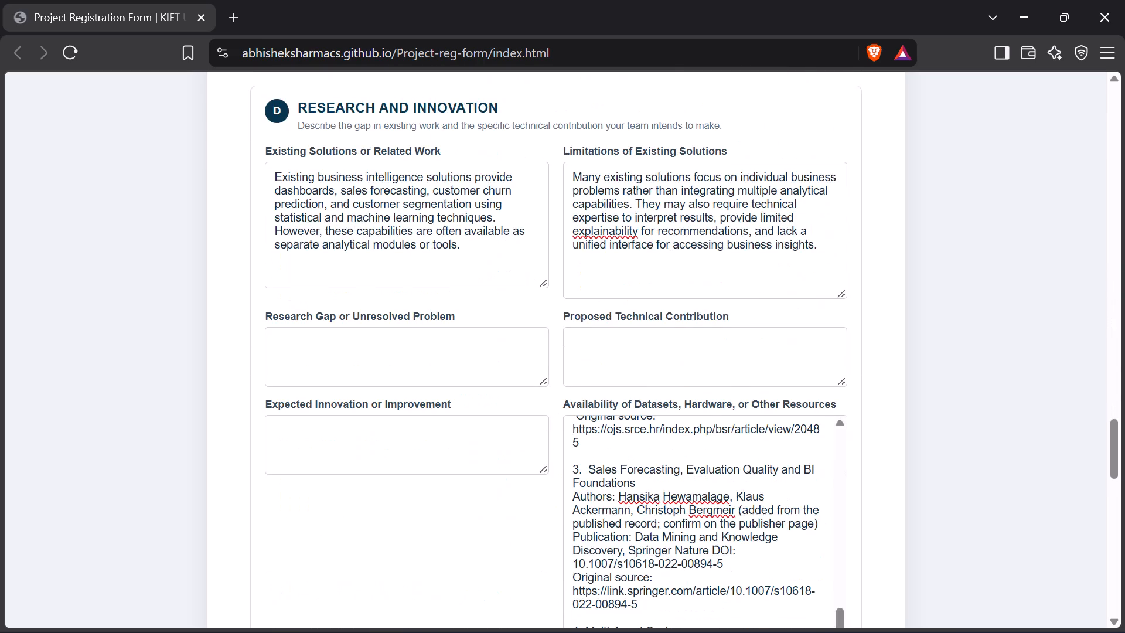
scroll(583, 220, "down", 3)
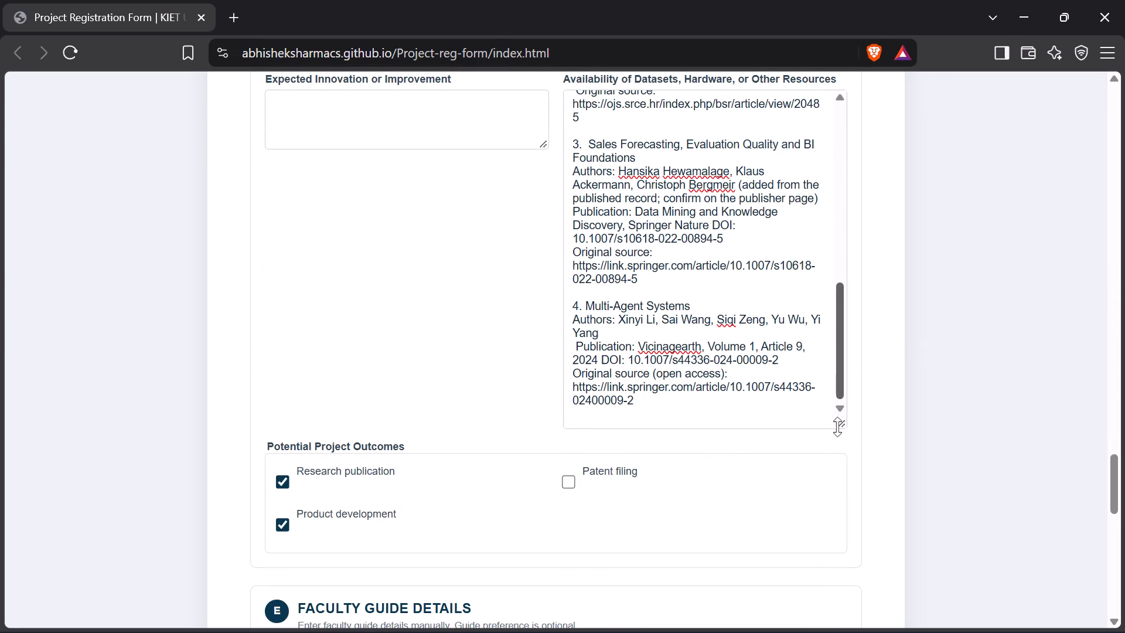
left_click_drag(836, 427, 832, 632)
scroll(438, 425, "down", 2)
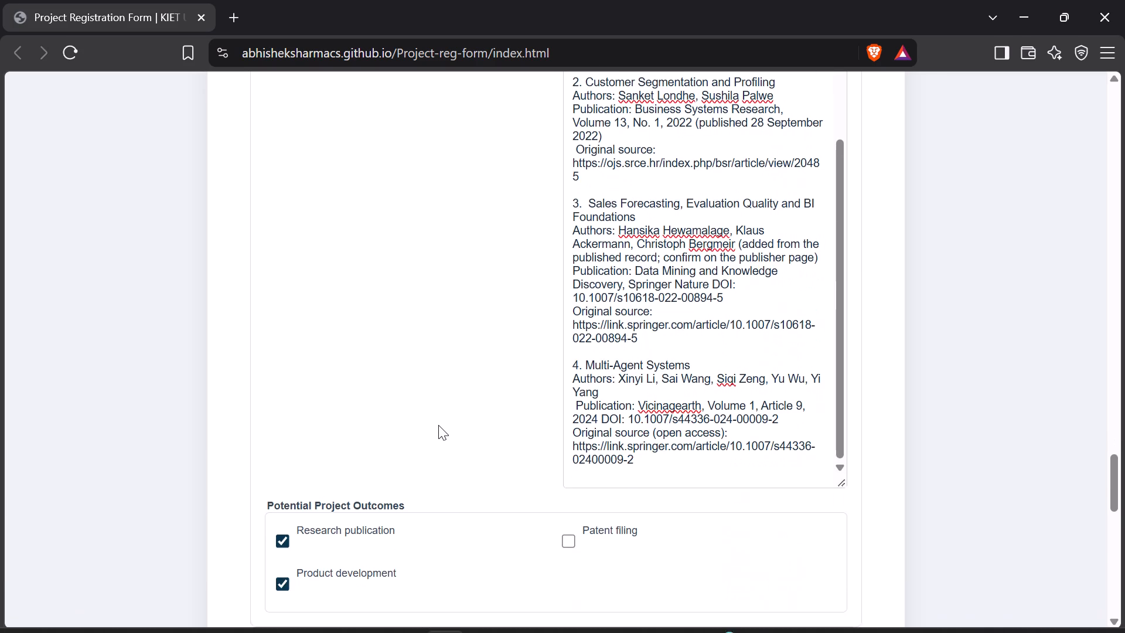
scroll(438, 425, "right", 2)
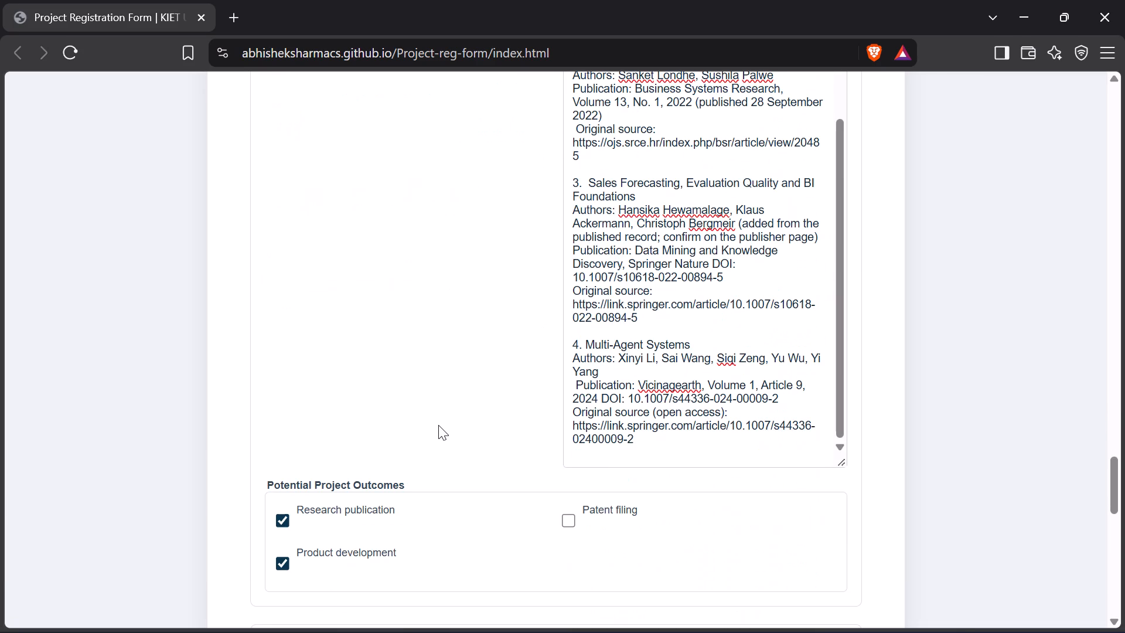
left_click_drag(834, 459, 841, 530)
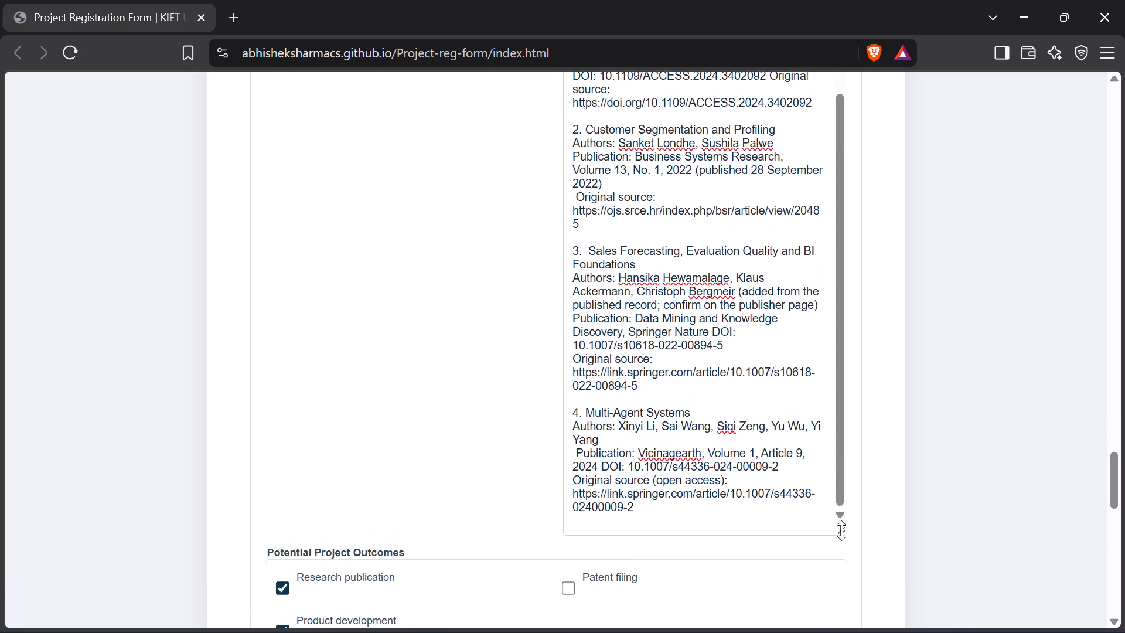
left_click_drag(841, 530, 838, 555)
left_click(838, 555)
Check the Research and Innovation and Faculty Guide Details sections once more and open the form's print preview.
scroll(427, 345, "up", 3)
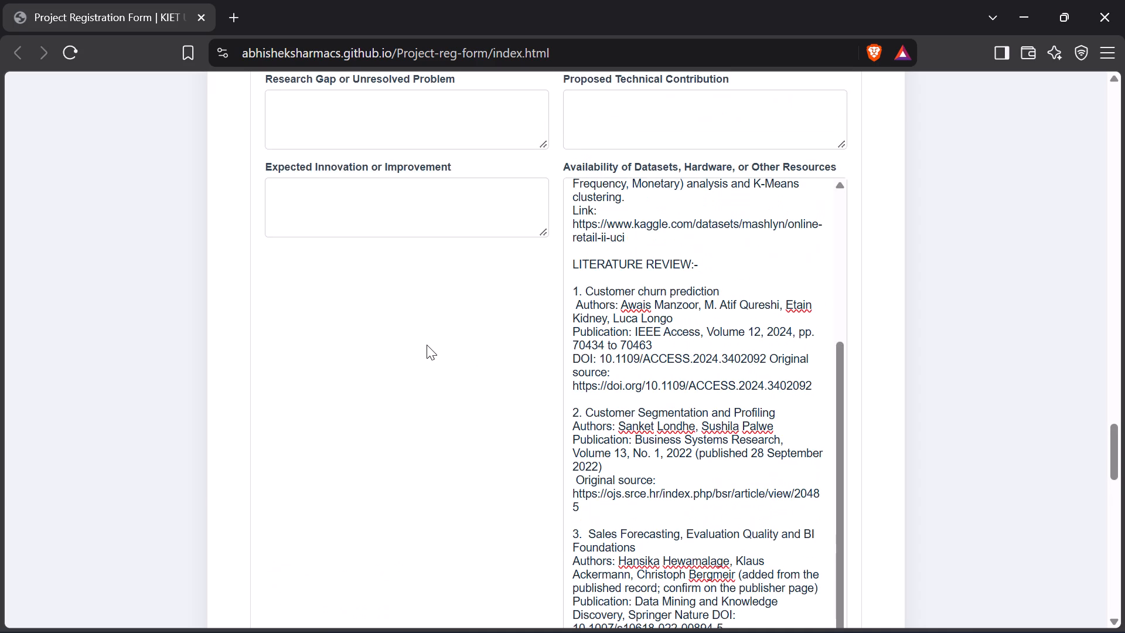
scroll(427, 345, "up", 2)
scroll(427, 345, "right", 1)
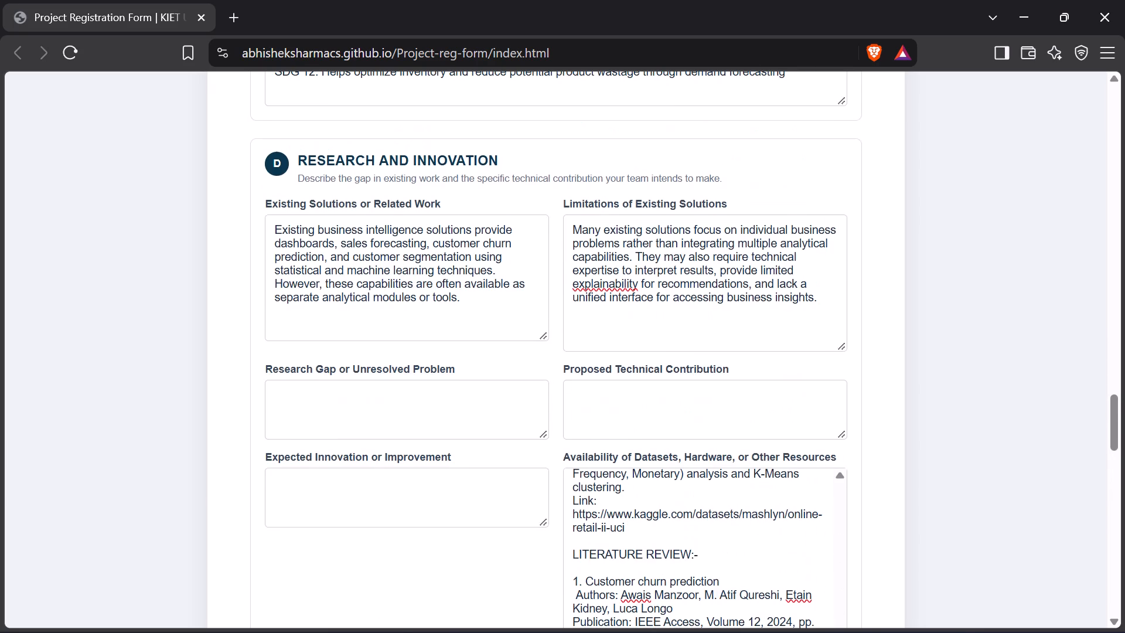
scroll(427, 345, "right", 1)
scroll(427, 345, "down", 5)
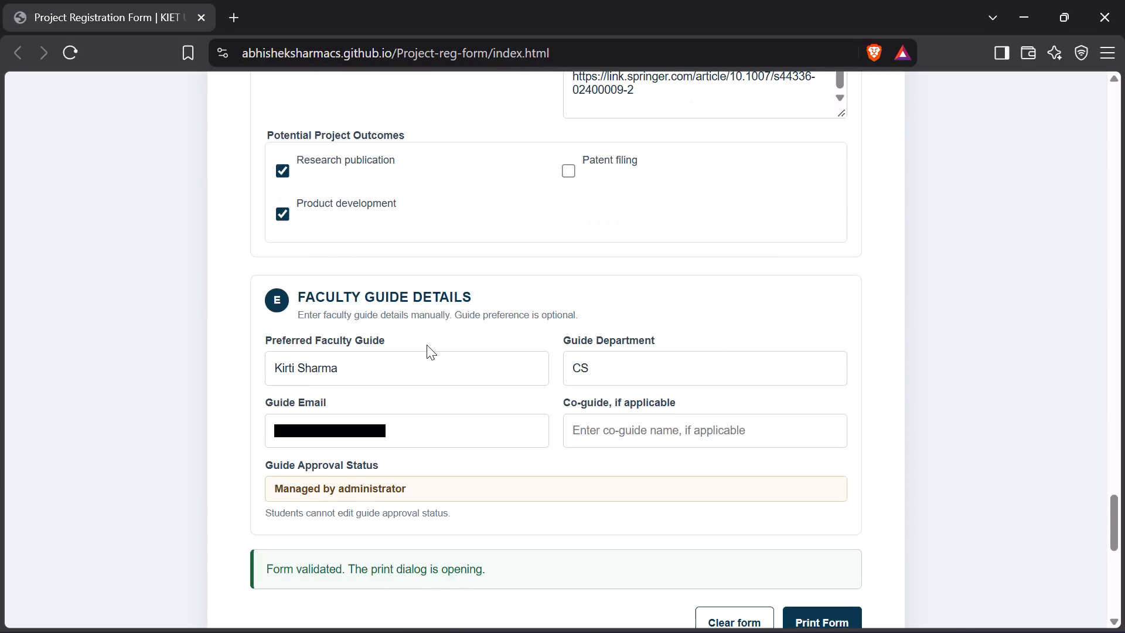
scroll(427, 345, "down", 1)
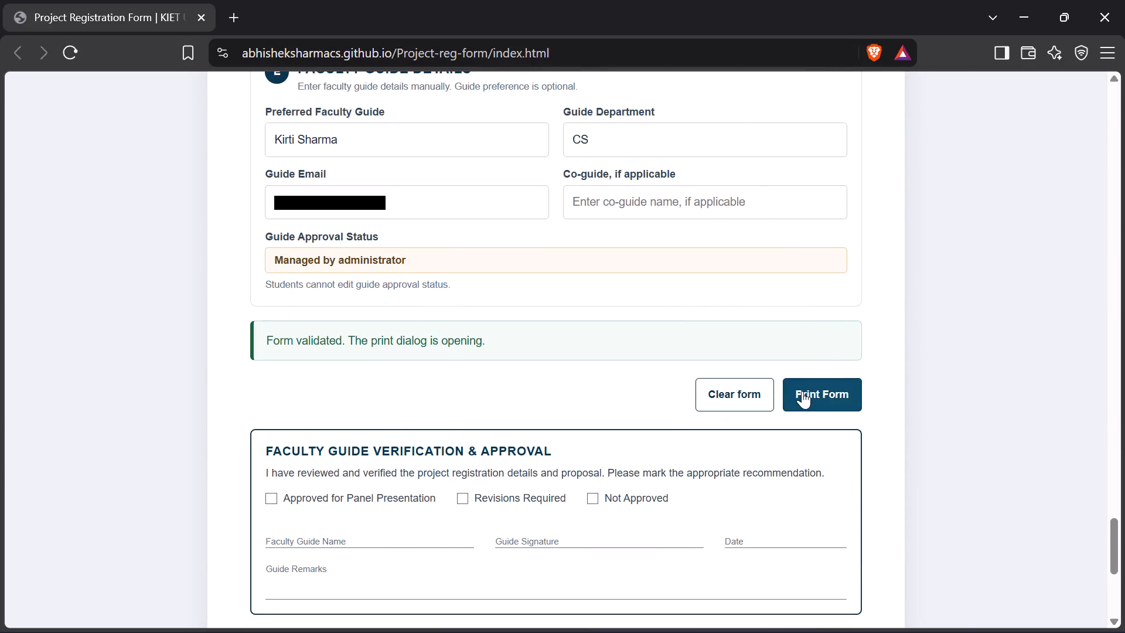
left_click(802, 391)
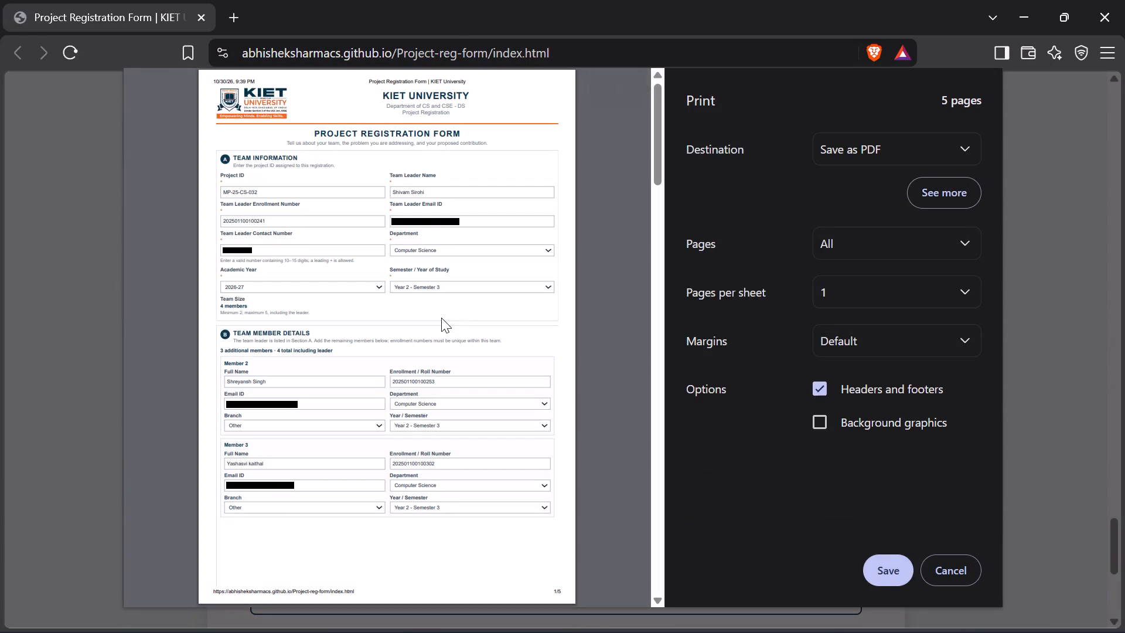
Examine every page of the print preview, checking that the text in the enlarged boxes is fully shown.
scroll(441, 318, "down", 2)
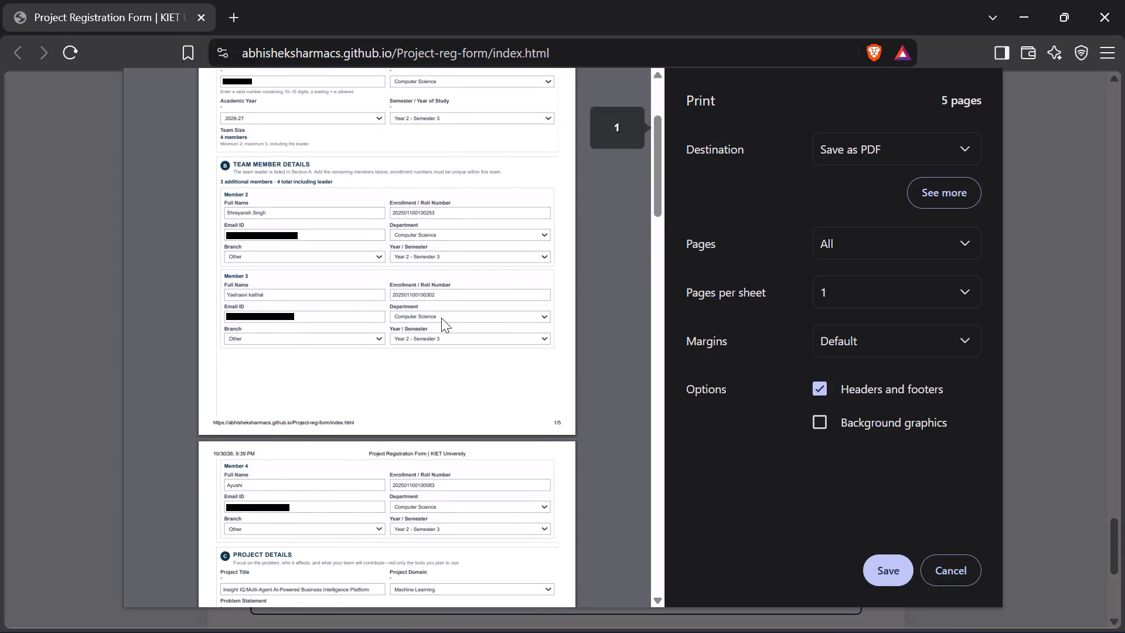
scroll(441, 318, "down", 5)
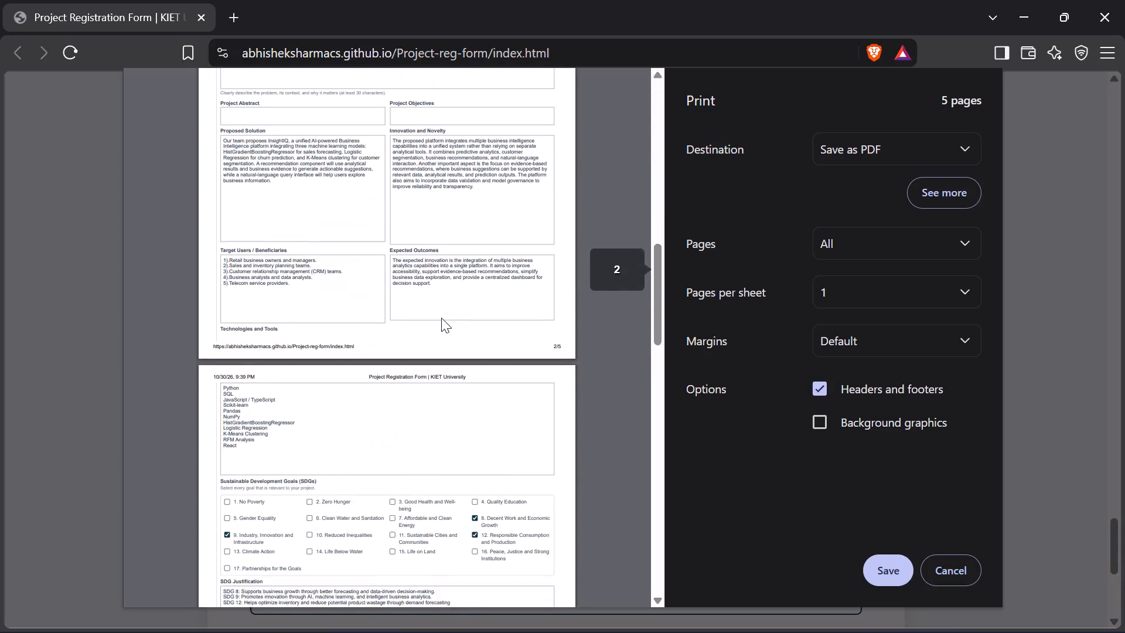
scroll(441, 318, "down", 3)
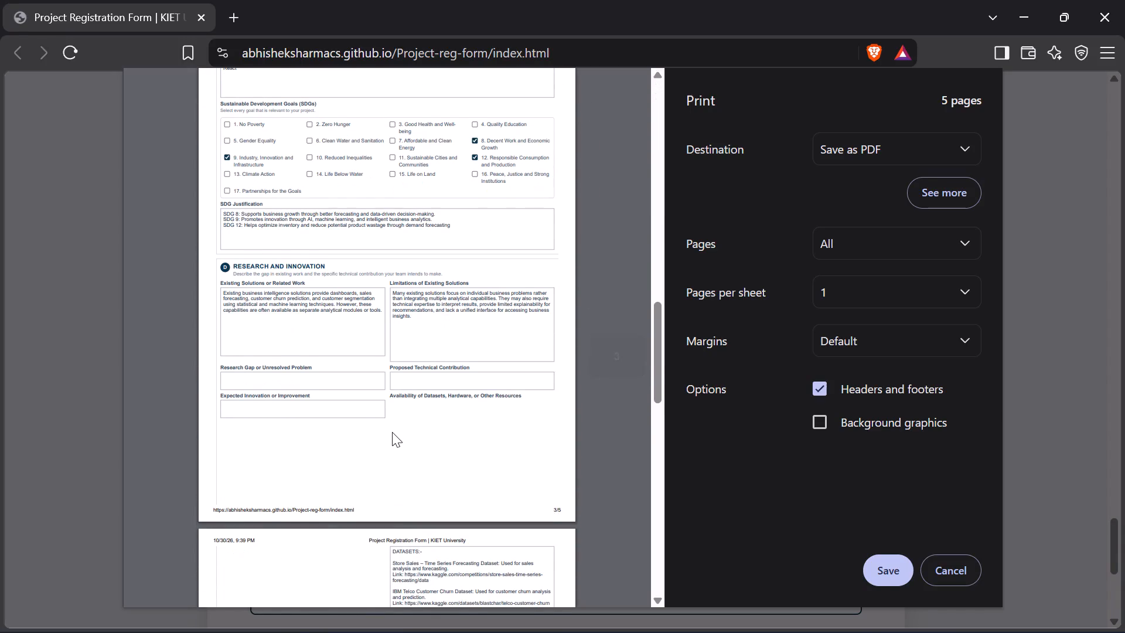
scroll(392, 432, "down", 2)
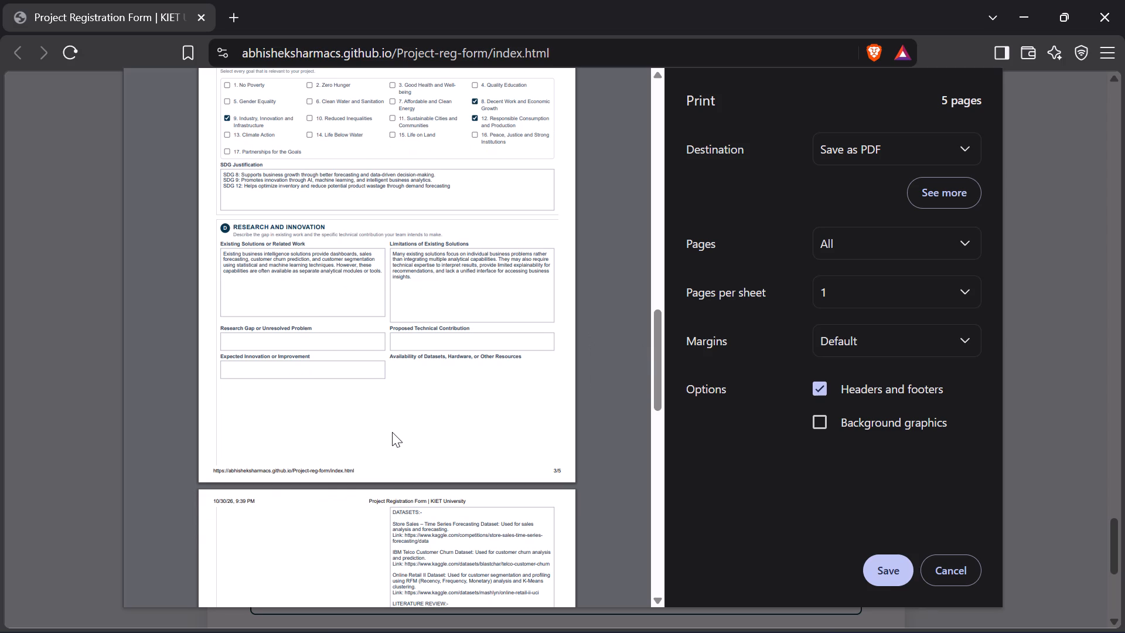
scroll(392, 432, "down", 1)
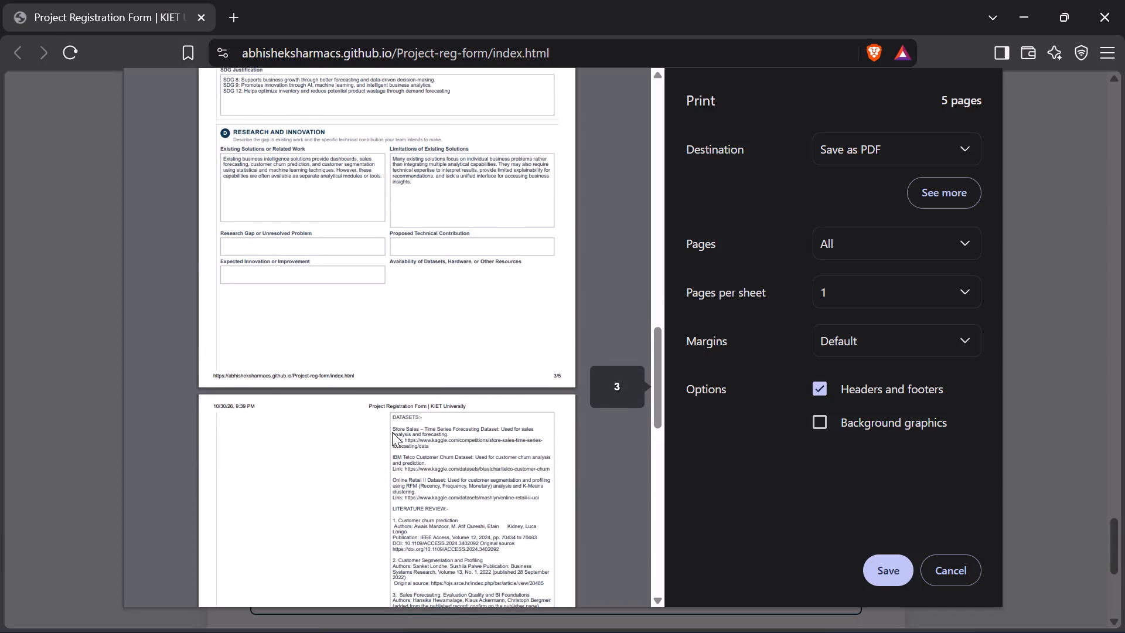
scroll(392, 432, "down", 3)
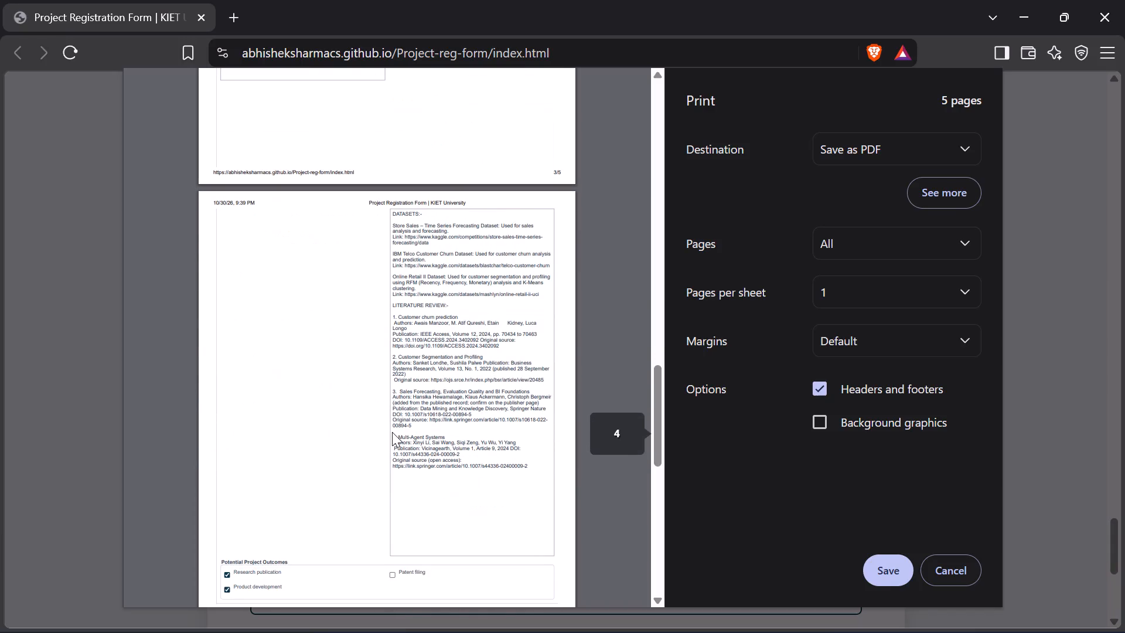
scroll(392, 432, "down", 3)
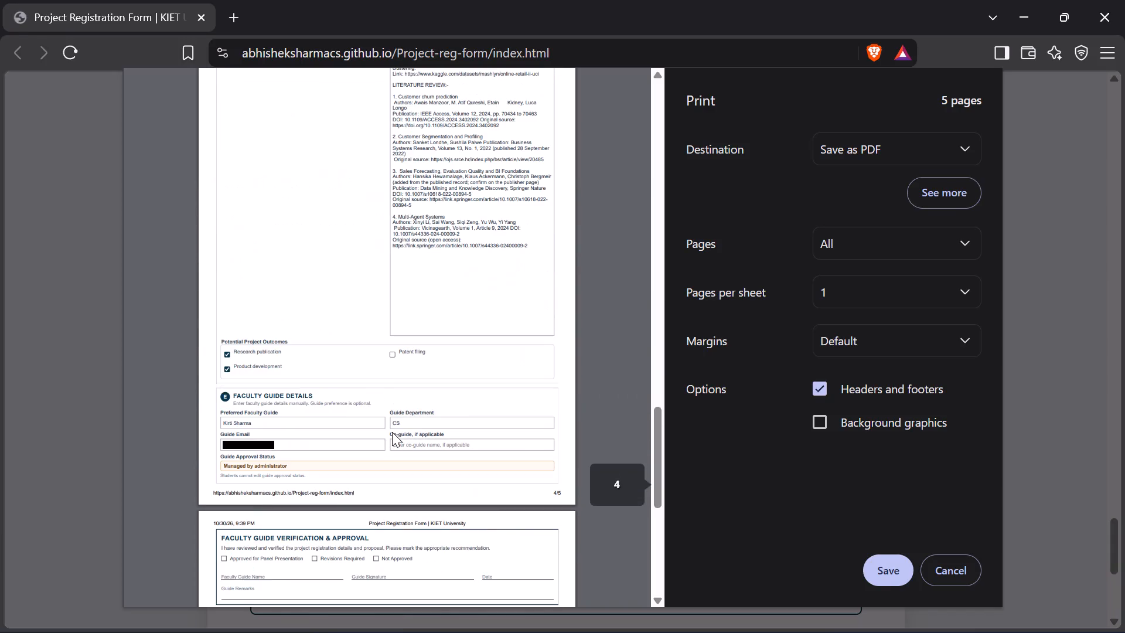
scroll(392, 432, "down", 1)
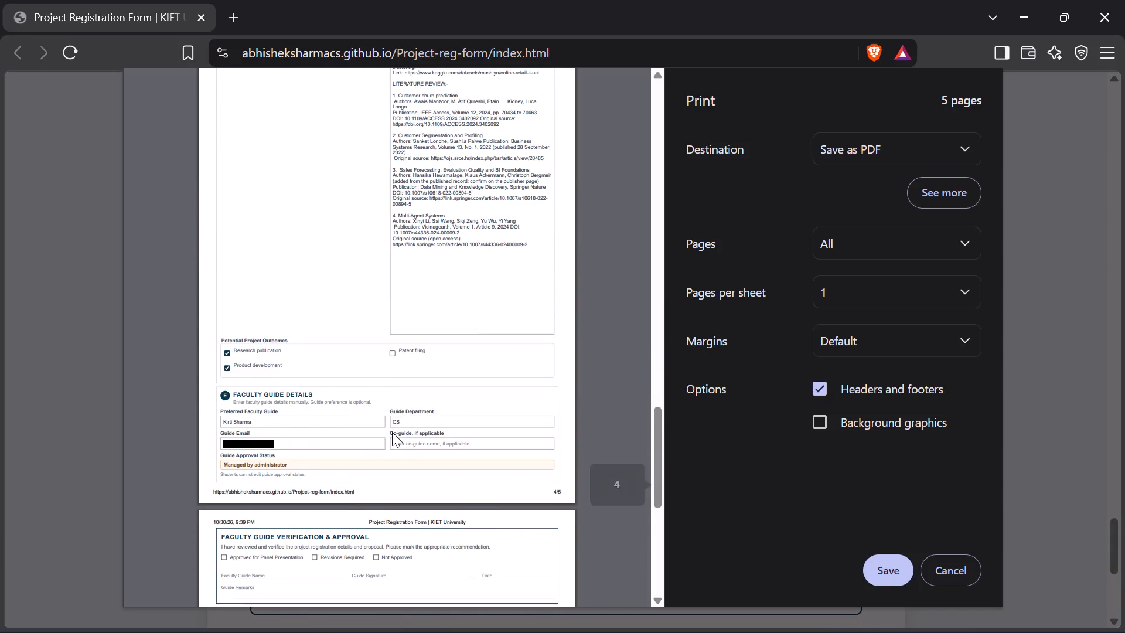
scroll(392, 432, "down", 3)
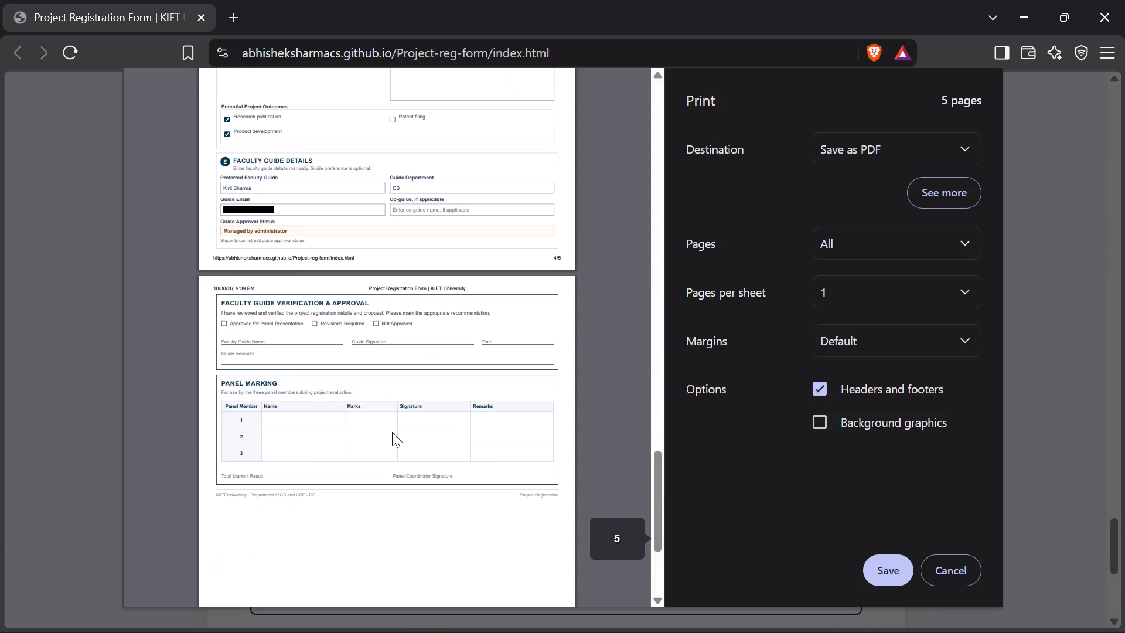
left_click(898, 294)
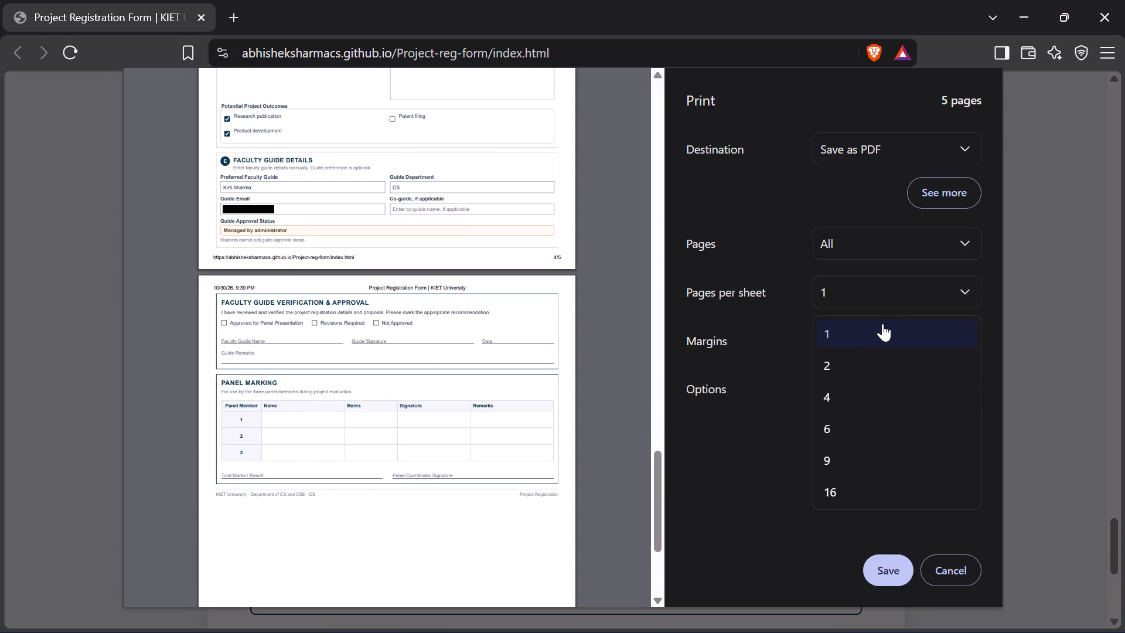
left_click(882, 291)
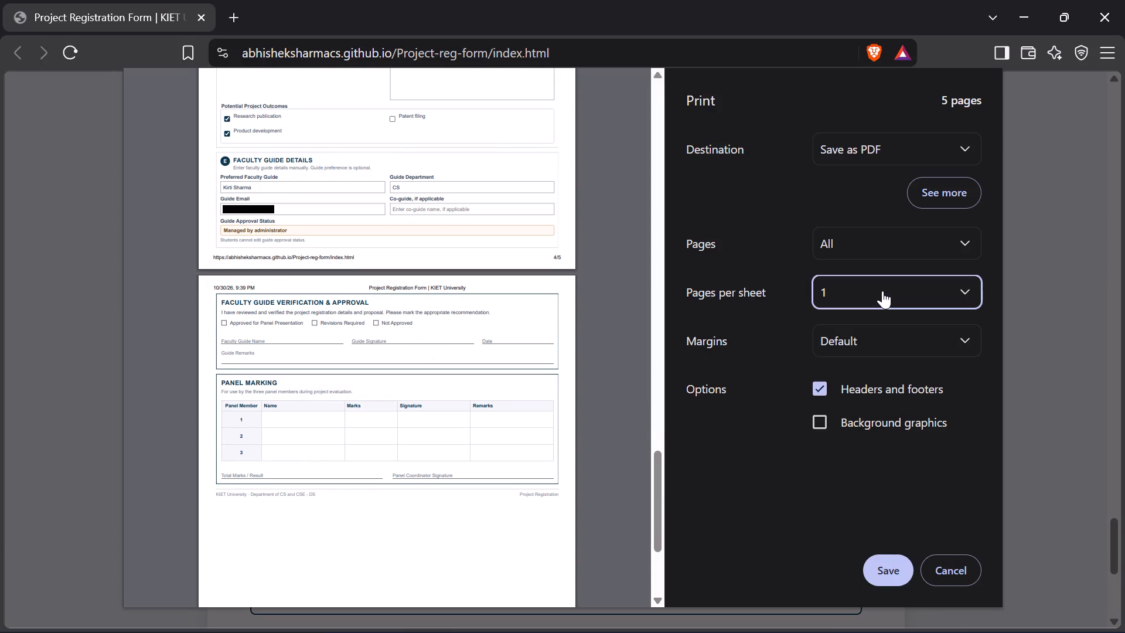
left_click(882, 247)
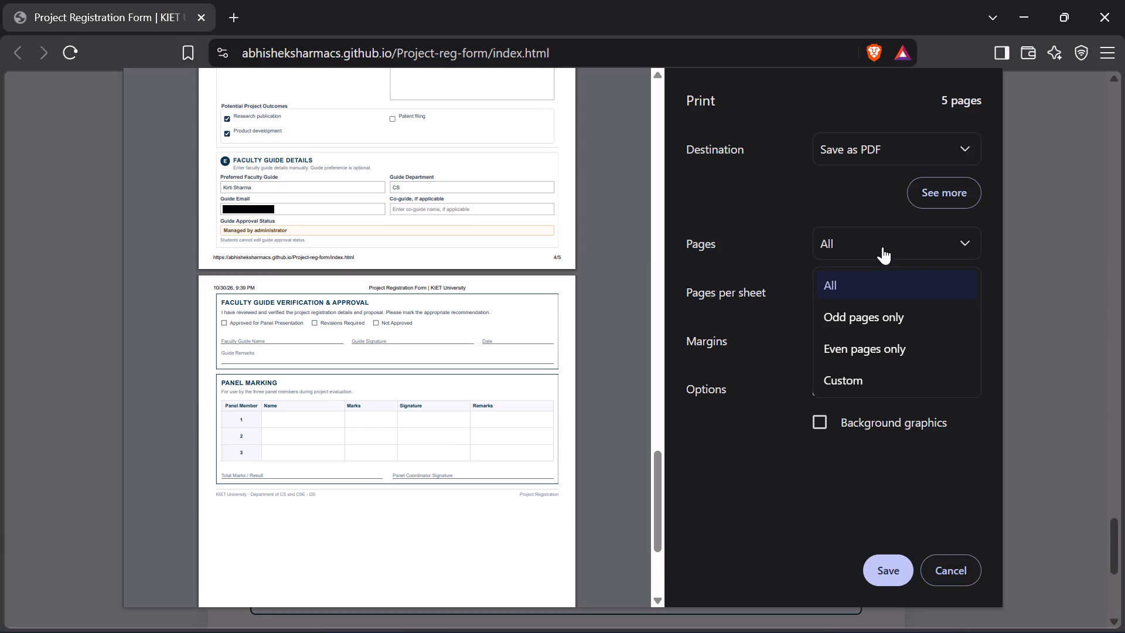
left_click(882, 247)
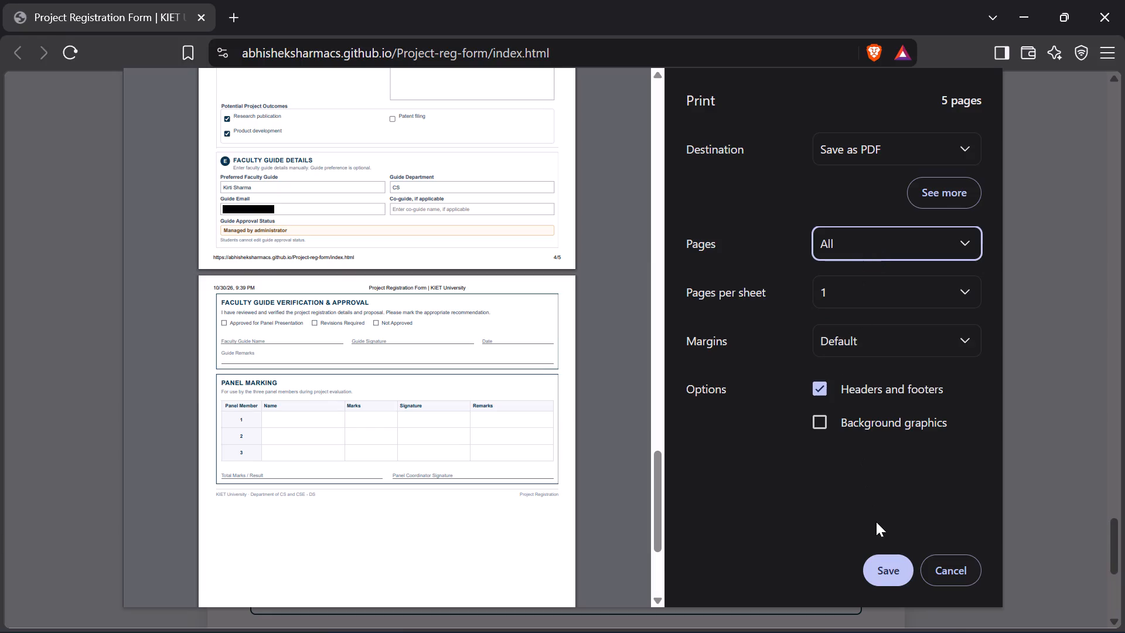
Save the form as a PDF in the Downloads folder, keeping the file name "Project Registration Form _ KIET University.pdf".
left_click(884, 571)
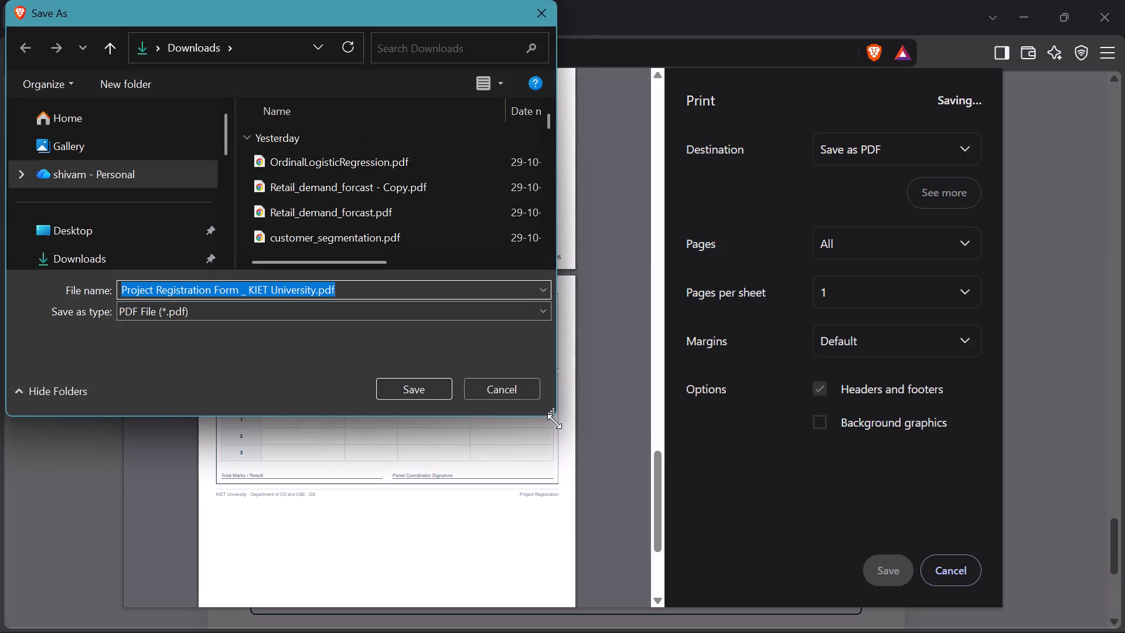
left_click(421, 382)
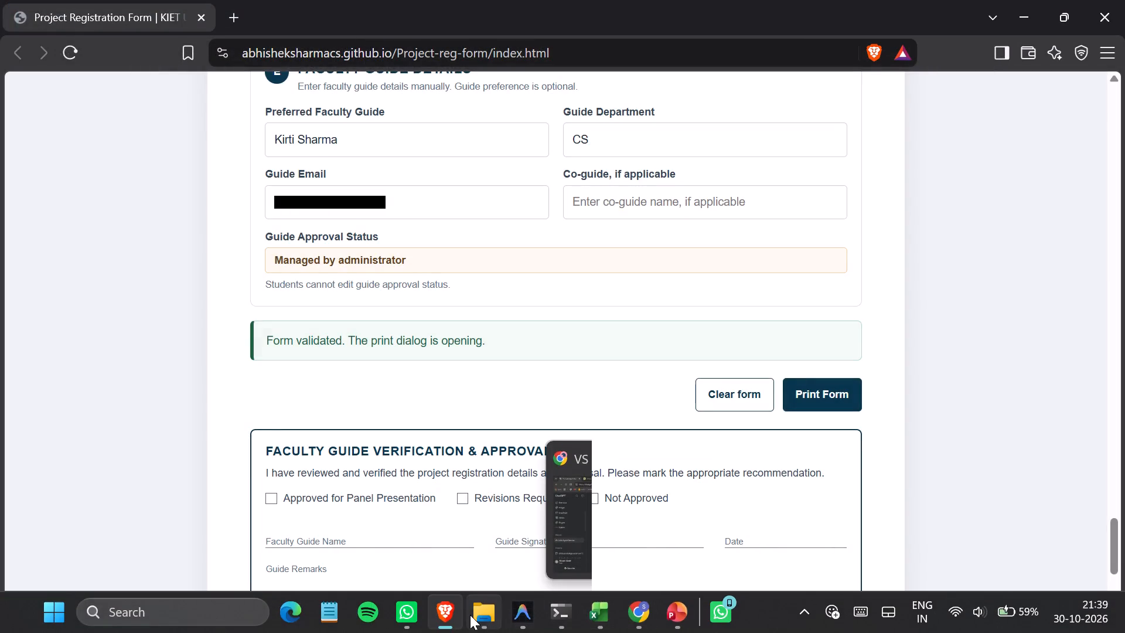
Switch to File Explorer and open the saved Project Registration Form PDF from the Downloads folder.
left_click(485, 538)
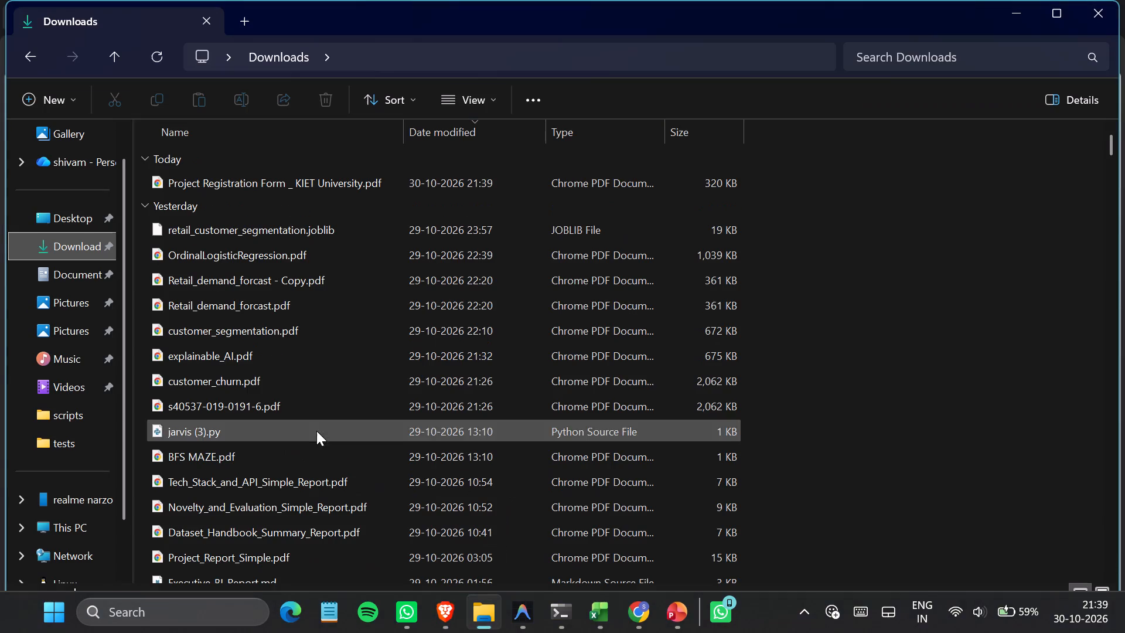
double_click(231, 181)
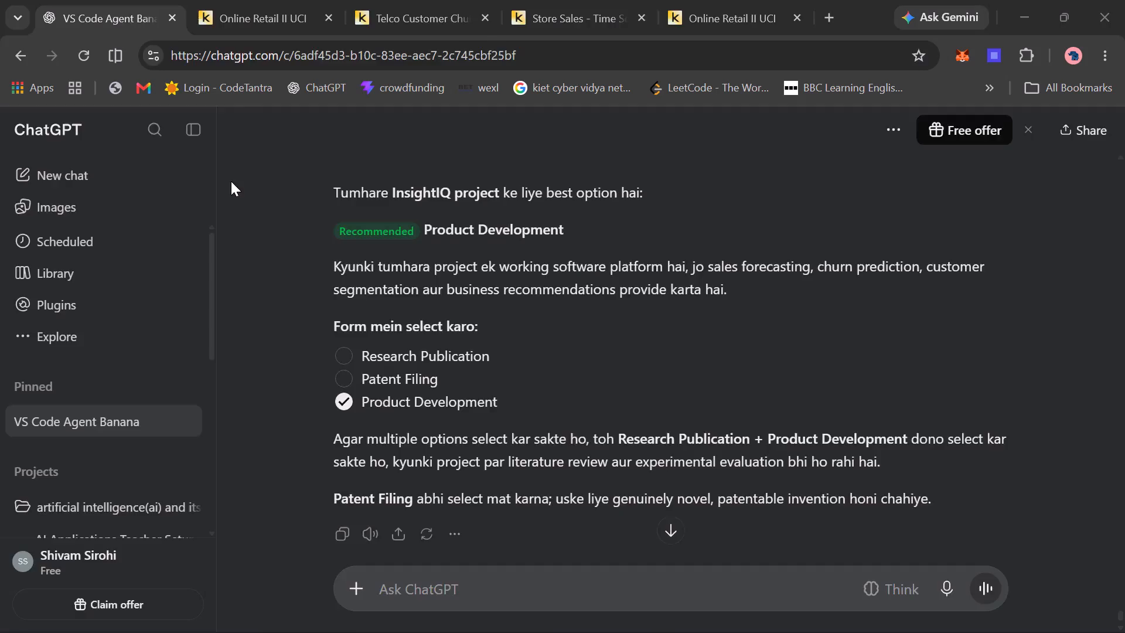
Examine every page of the saved registration form PDF, checking the team and member details and whether all box contents are shown.
scroll(454, 383, "down", 1)
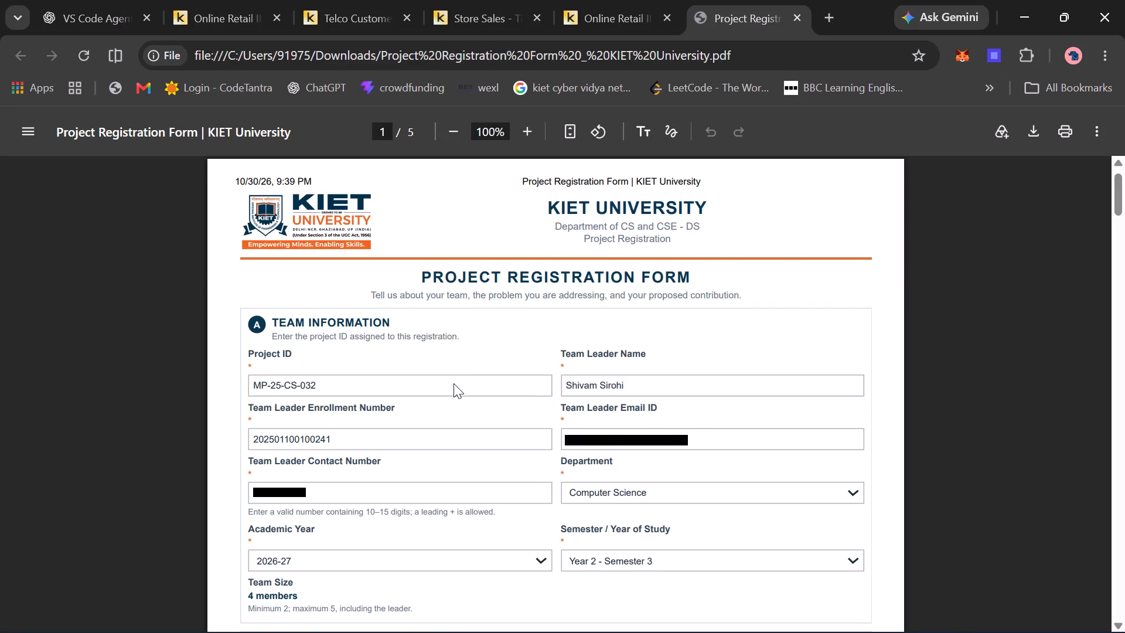
scroll(454, 383, "down", 5)
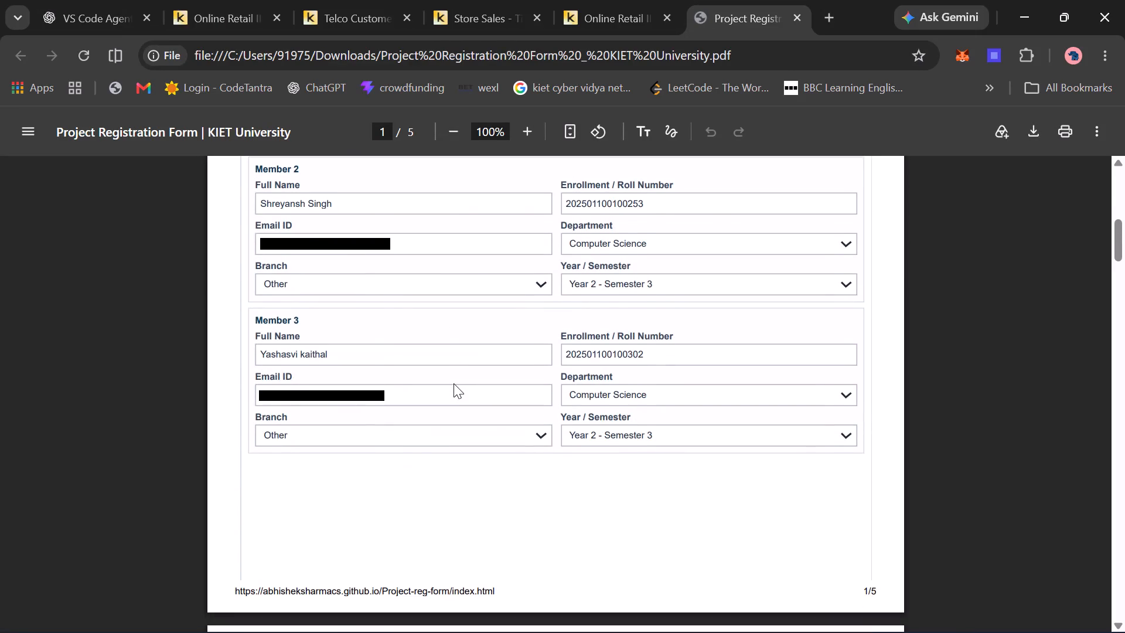
scroll(454, 383, "down", 2)
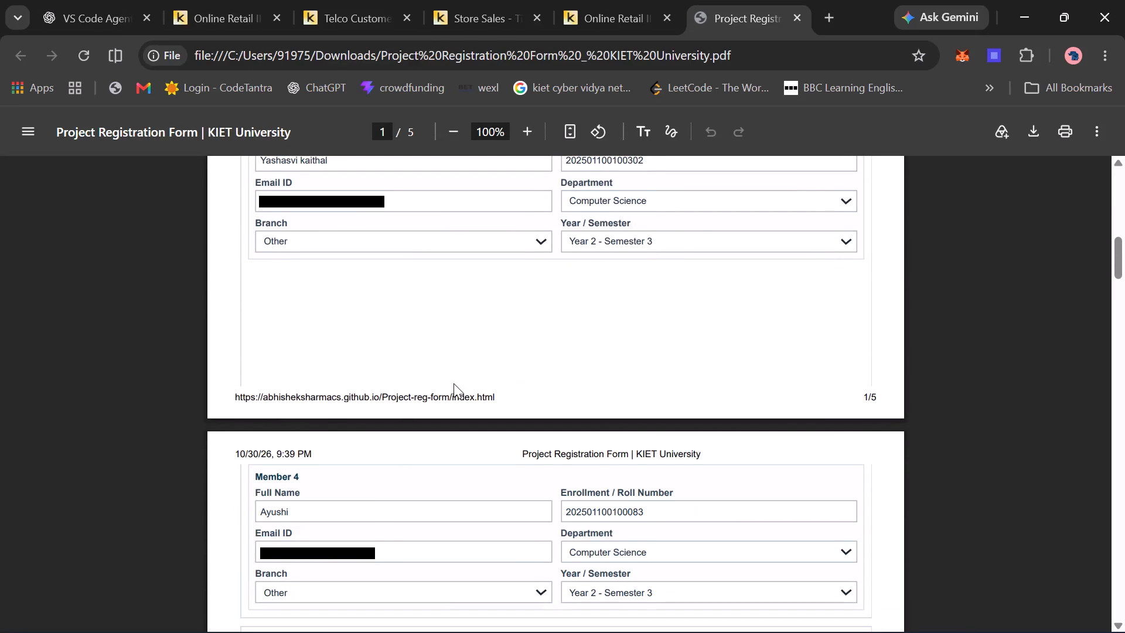
scroll(454, 383, "down", 4)
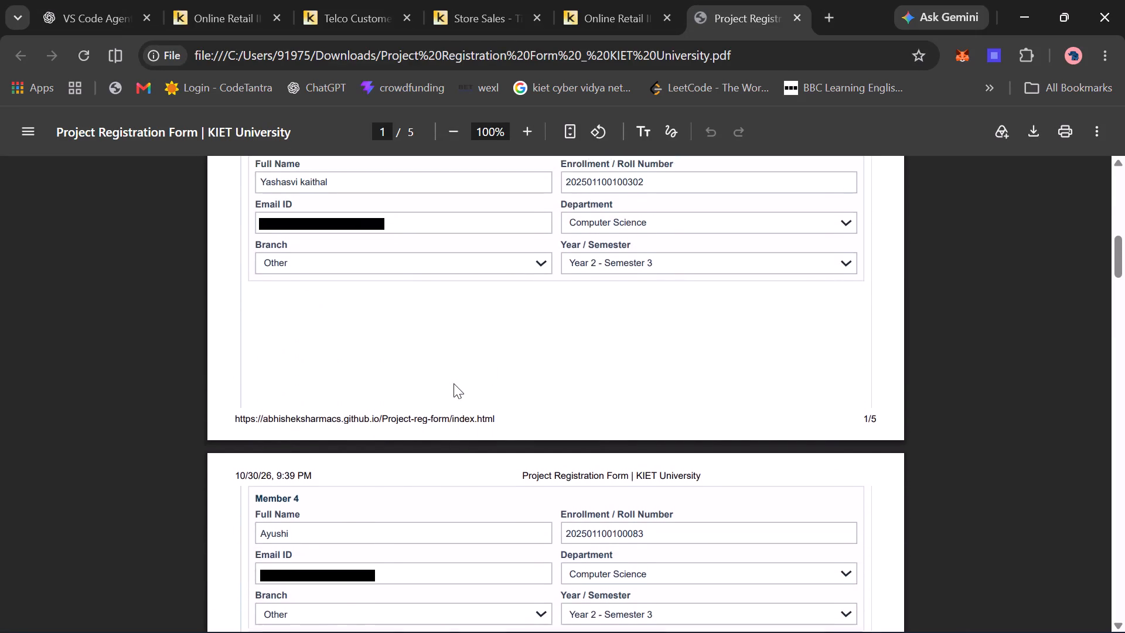
scroll(454, 383, "down", 5)
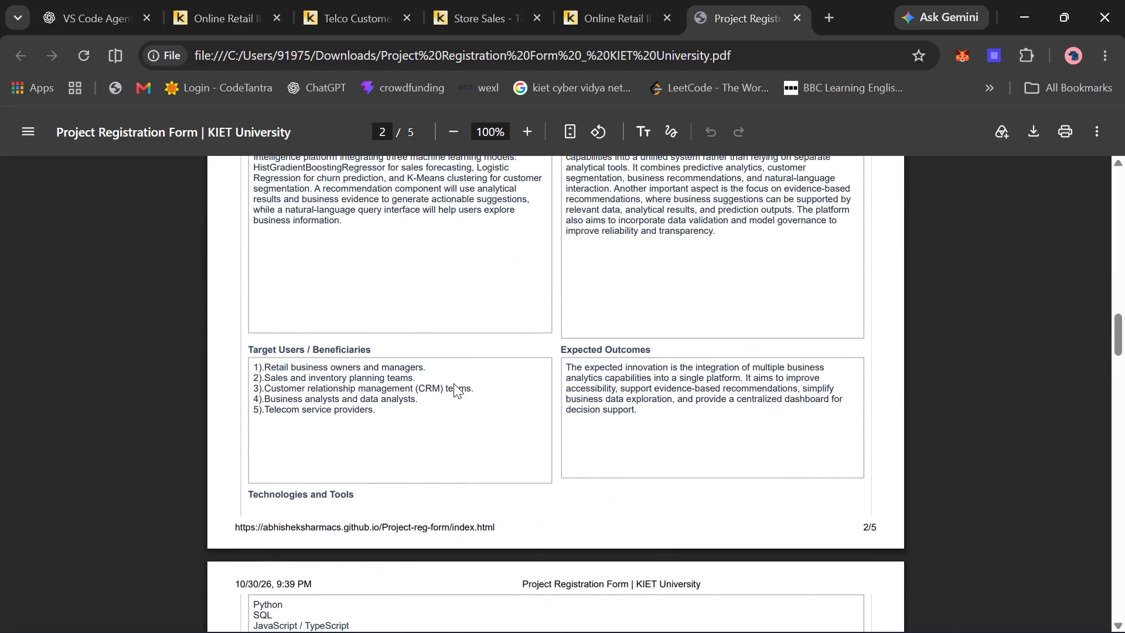
scroll(454, 383, "down", 2)
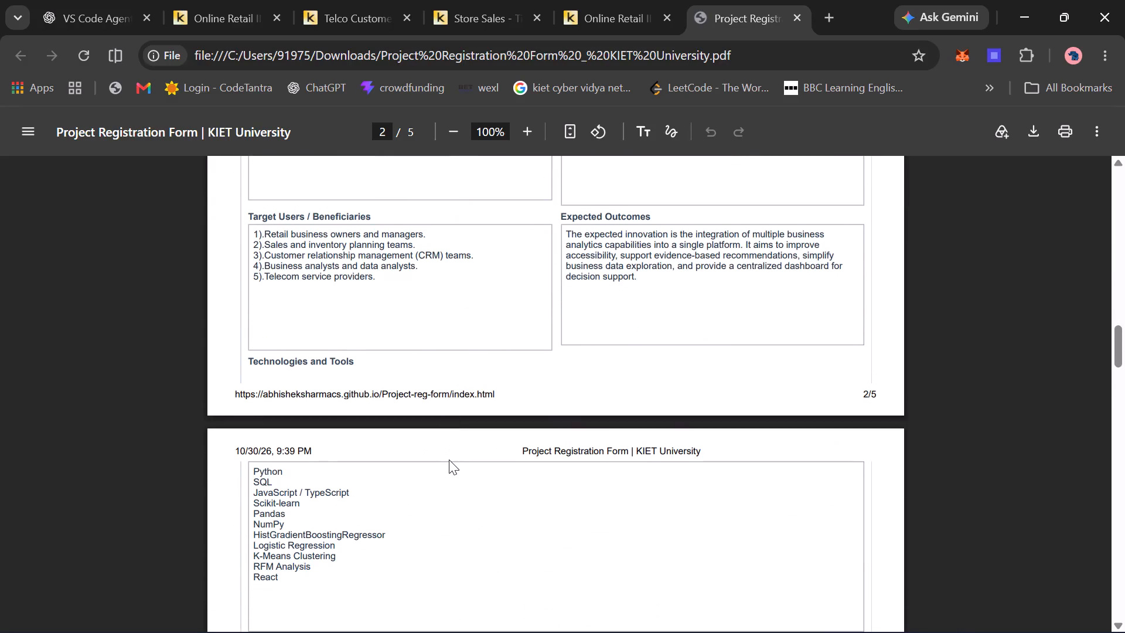
scroll(449, 460, "down", 3)
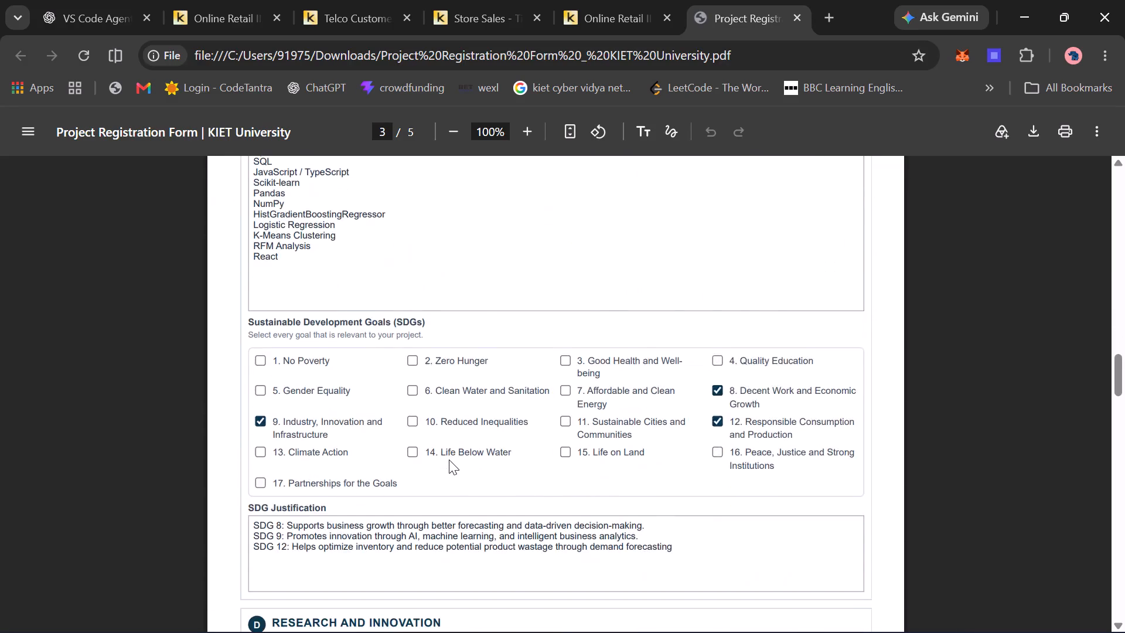
scroll(449, 460, "down", 3)
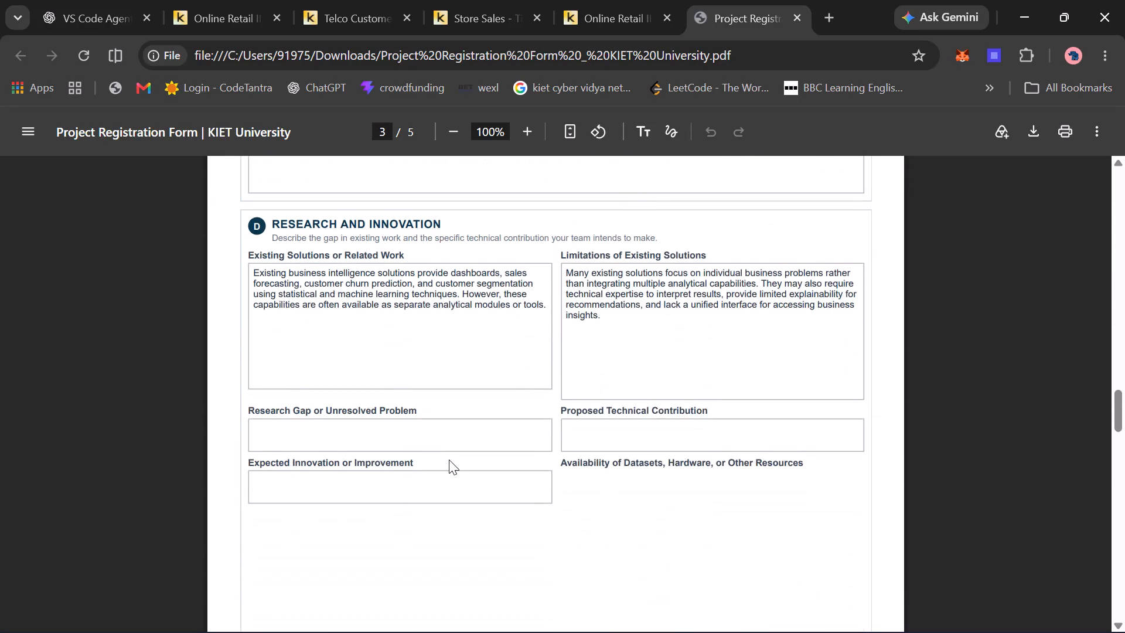
scroll(449, 460, "down", 5)
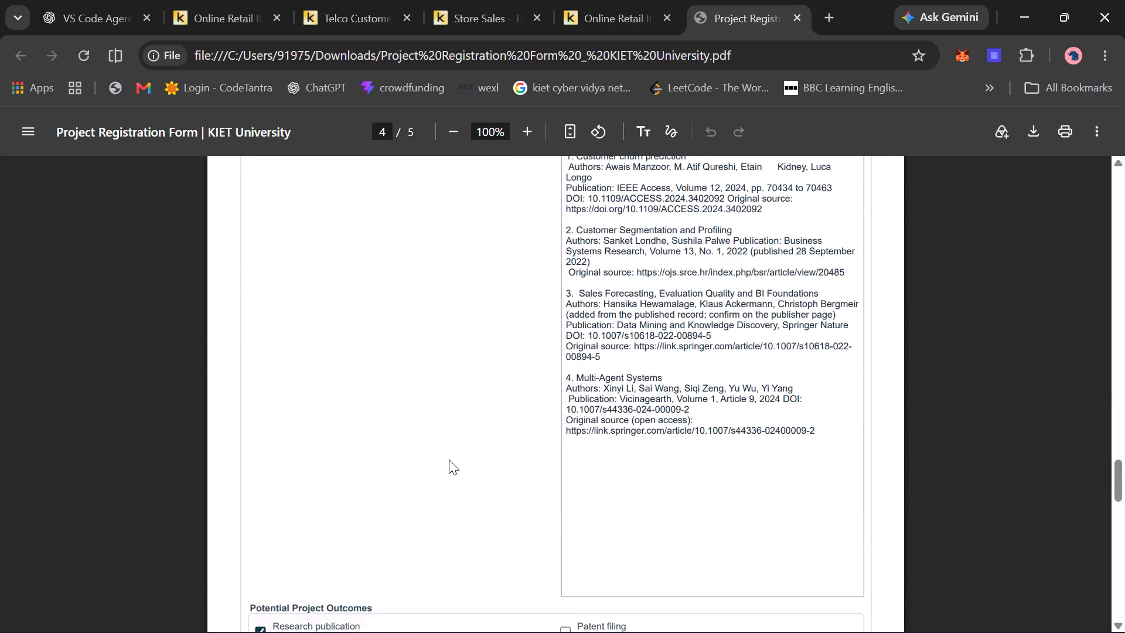
scroll(449, 460, "down", 3)
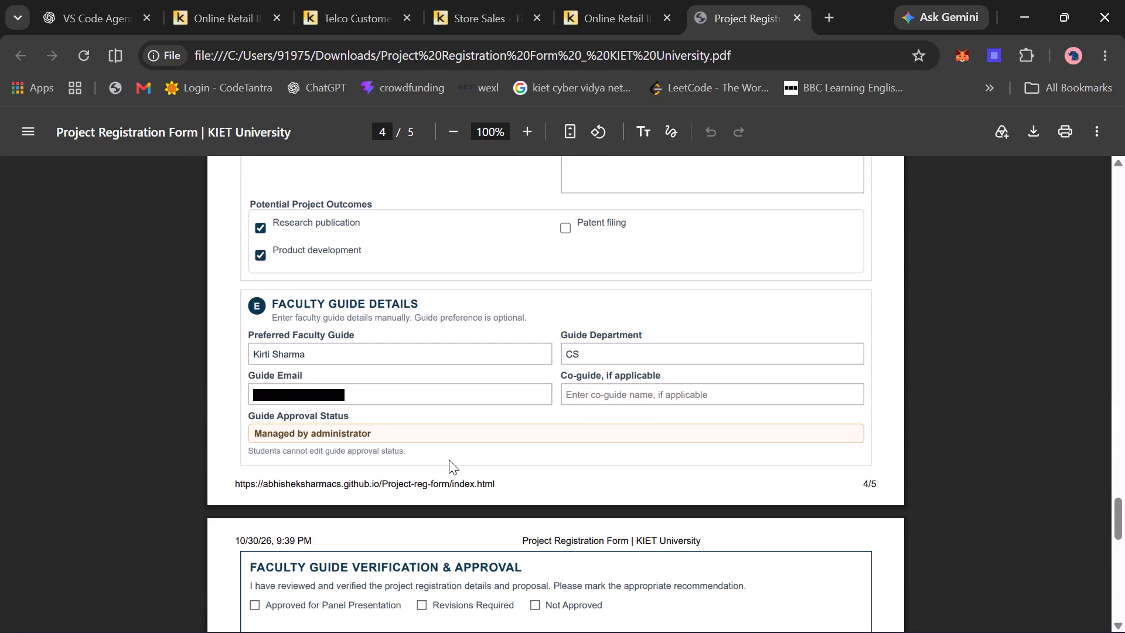
scroll(449, 460, "down", 2)
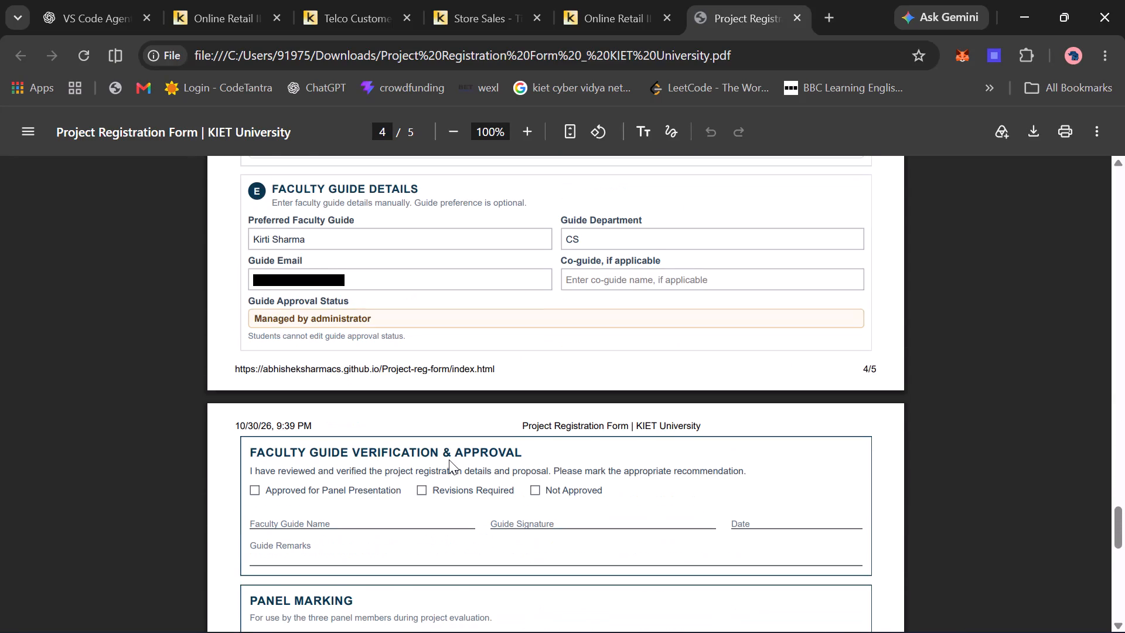
scroll(449, 460, "down", 4)
scroll(449, 460, "up", 6)
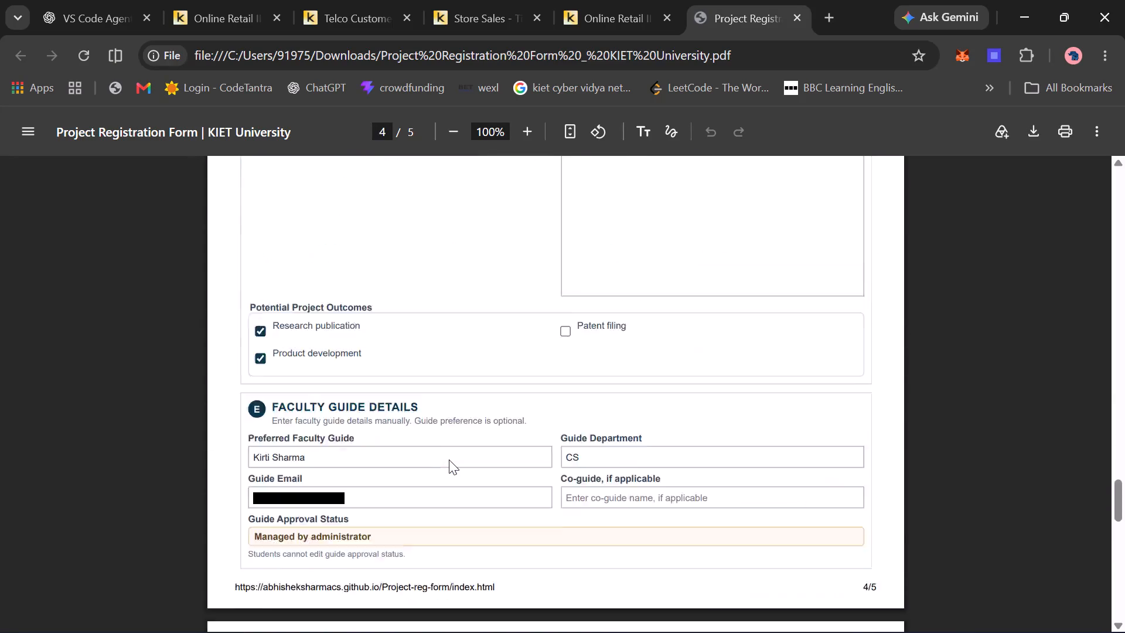
scroll(449, 460, "up", 11)
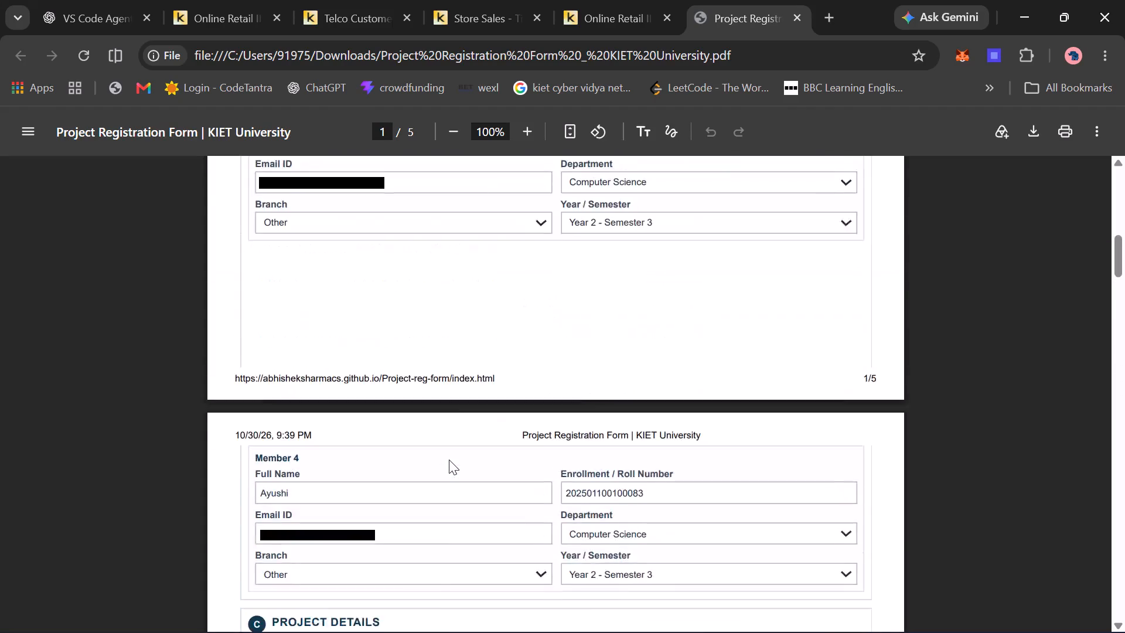
scroll(449, 460, "up", 4)
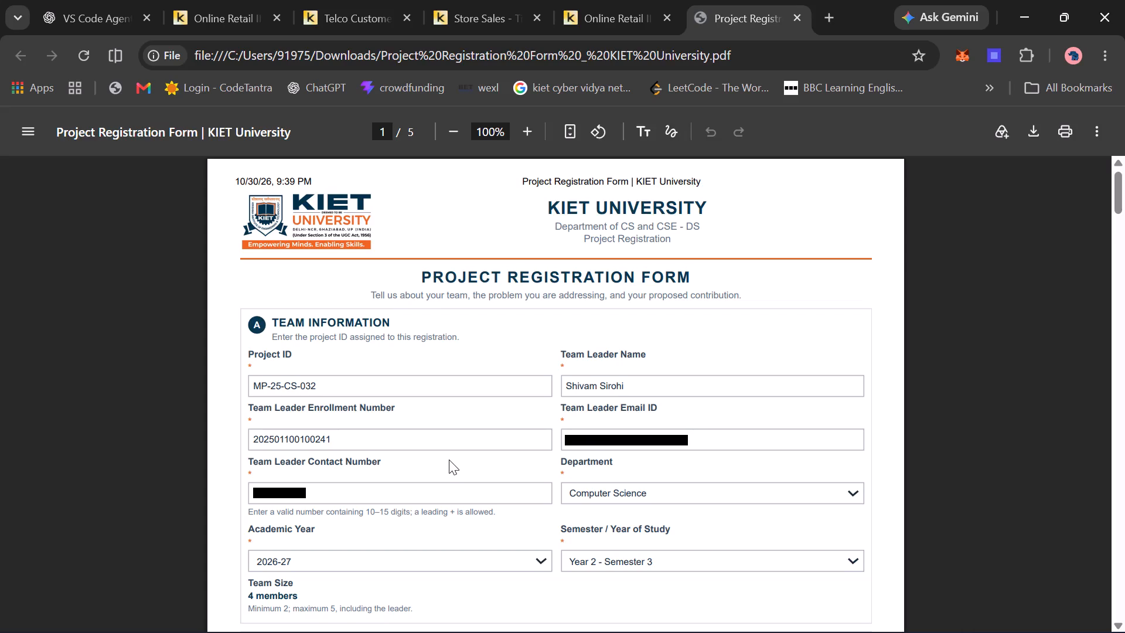
Switch to the registration form in Brave and delete the extra character from the Team Leader Email ID.
left_click(621, 437)
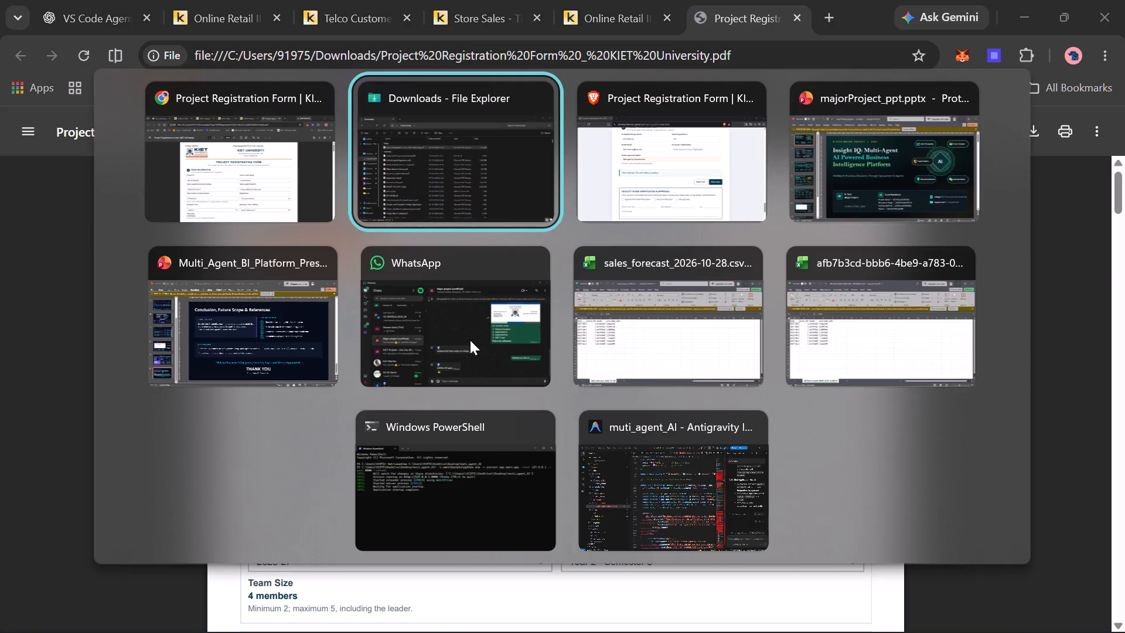
scroll(530, 328, "up", 4)
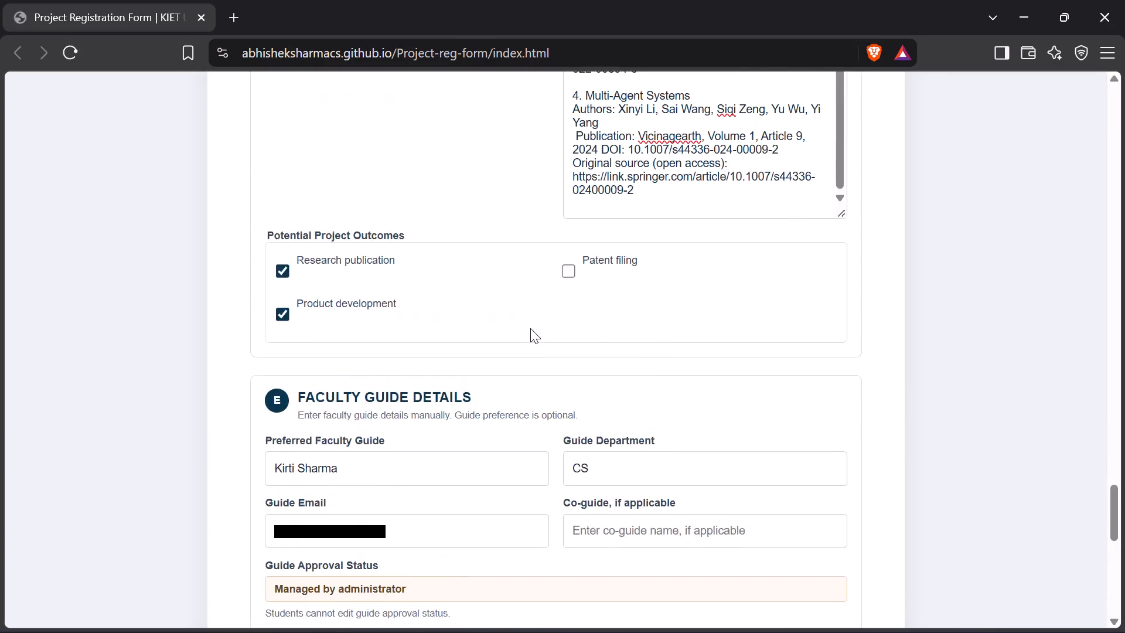
scroll(530, 328, "up", 15)
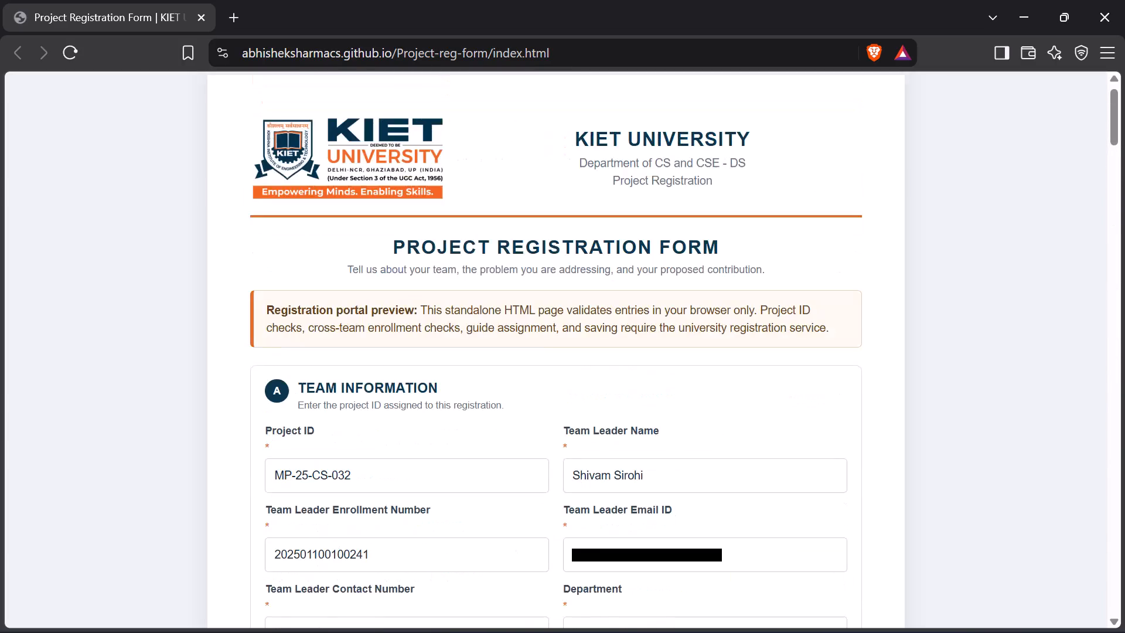
scroll(607, 425, "down", 1)
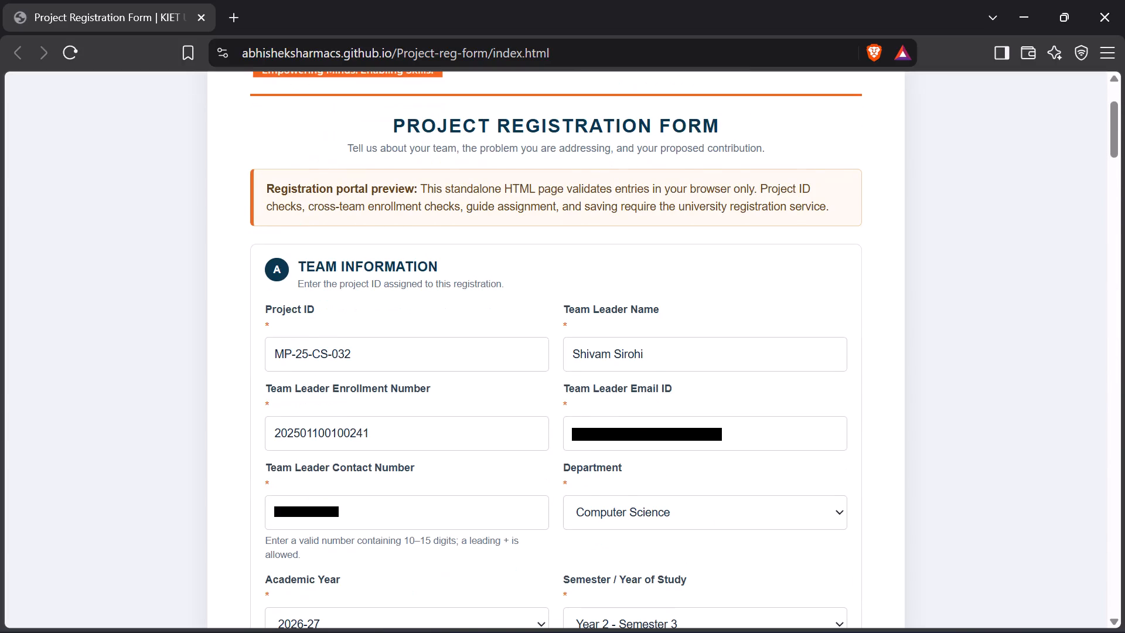
left_click(634, 434)
key("BackSpace")
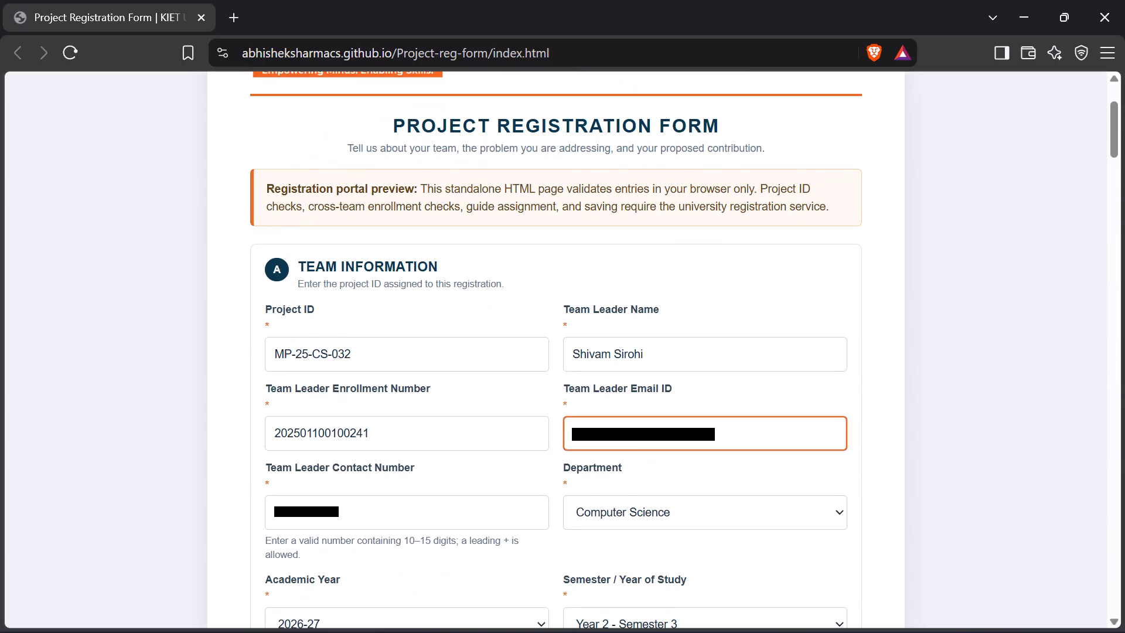
Correct the wrong digit in Member 2's Email ID under Team Member Details.
scroll(496, 512, "down", 1)
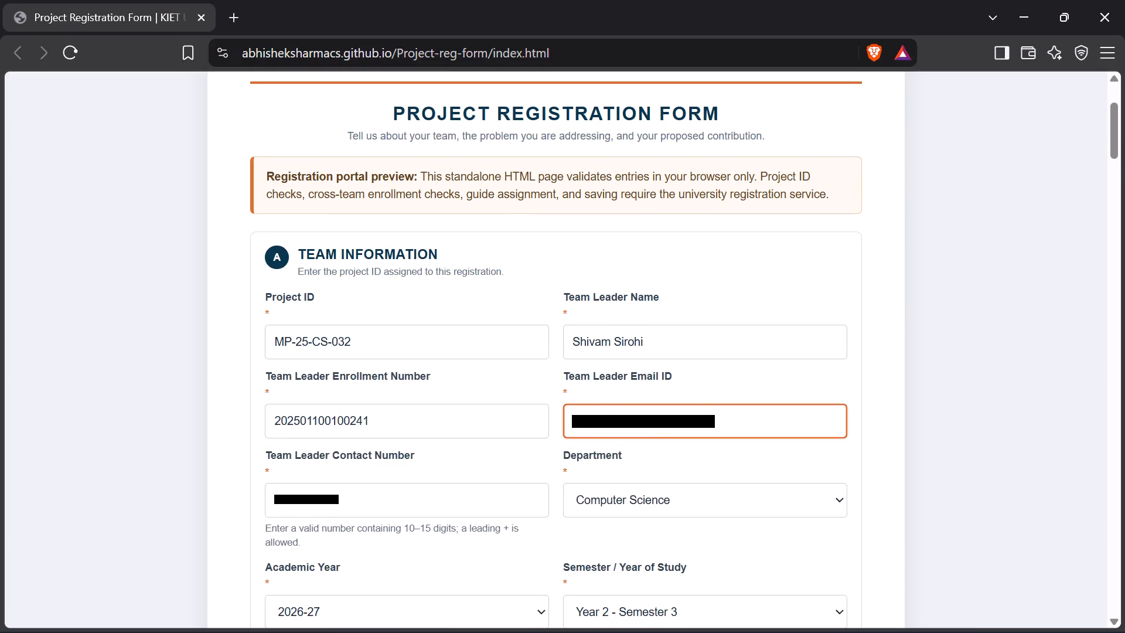
scroll(496, 512, "down", 3)
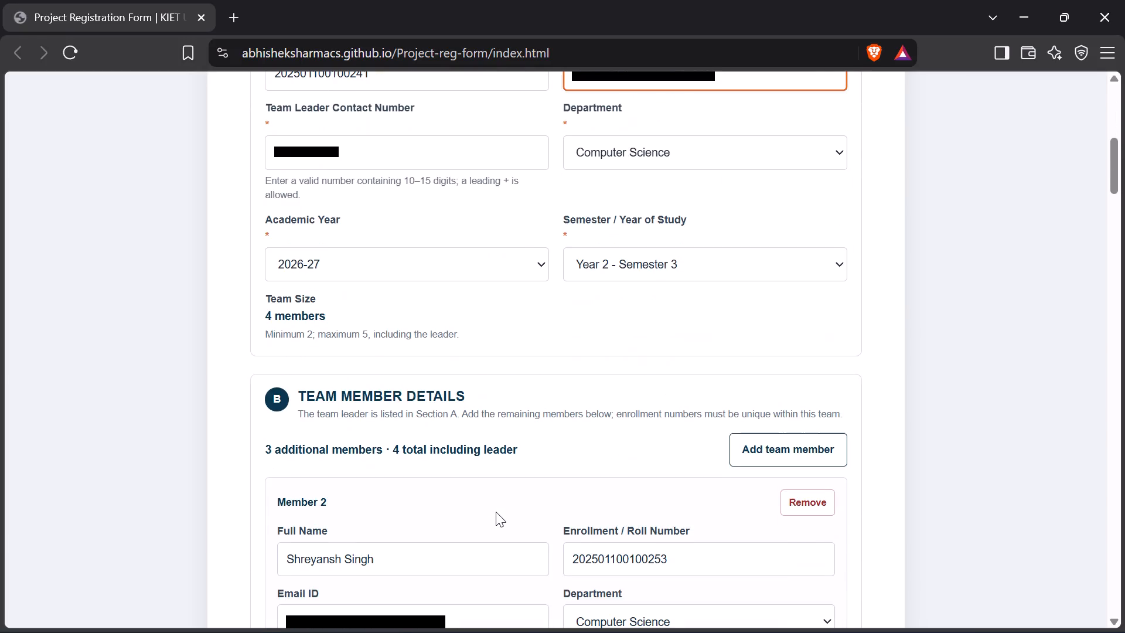
scroll(496, 512, "down", 2)
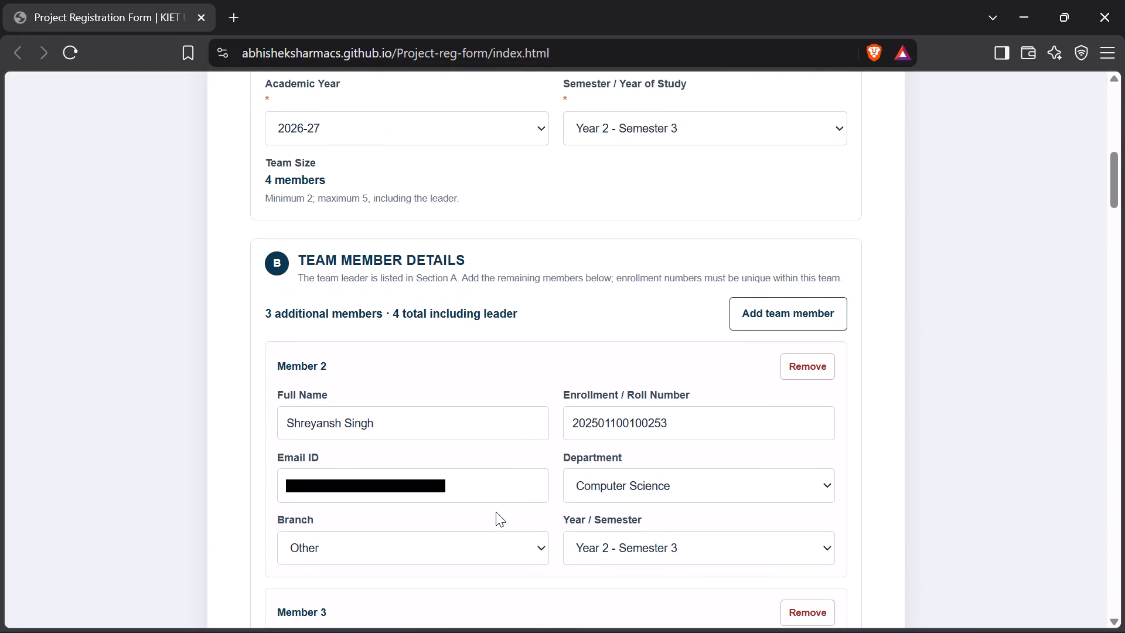
left_click(392, 484)
key("BackSpace")
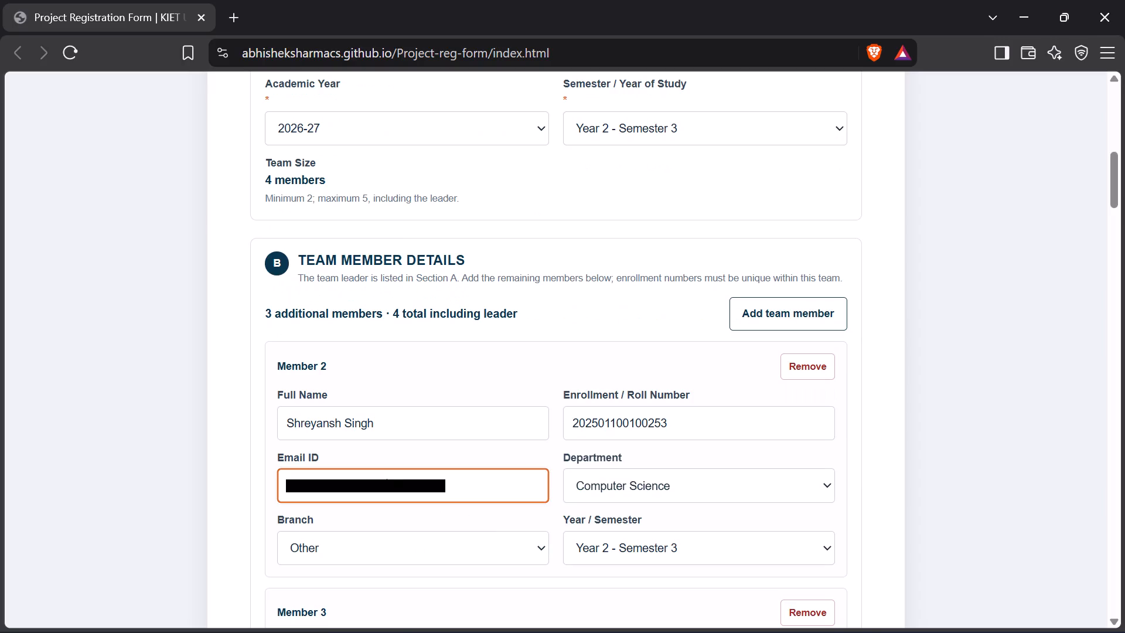
key("2")
left_click(391, 518)
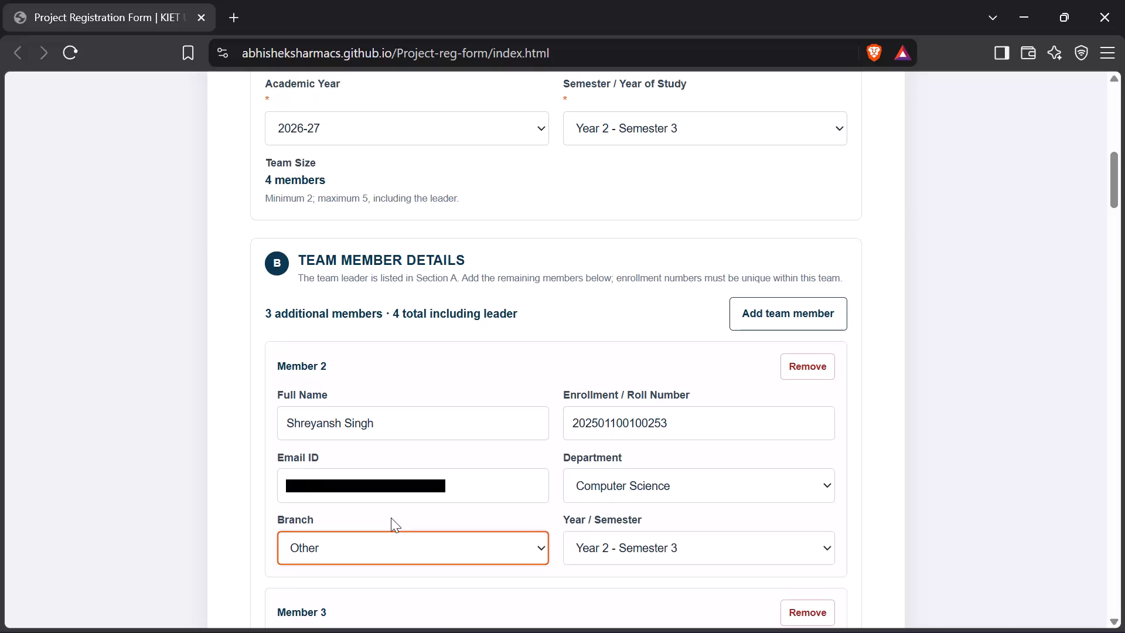
left_click(392, 485)
key("BackSpace")
key("3")
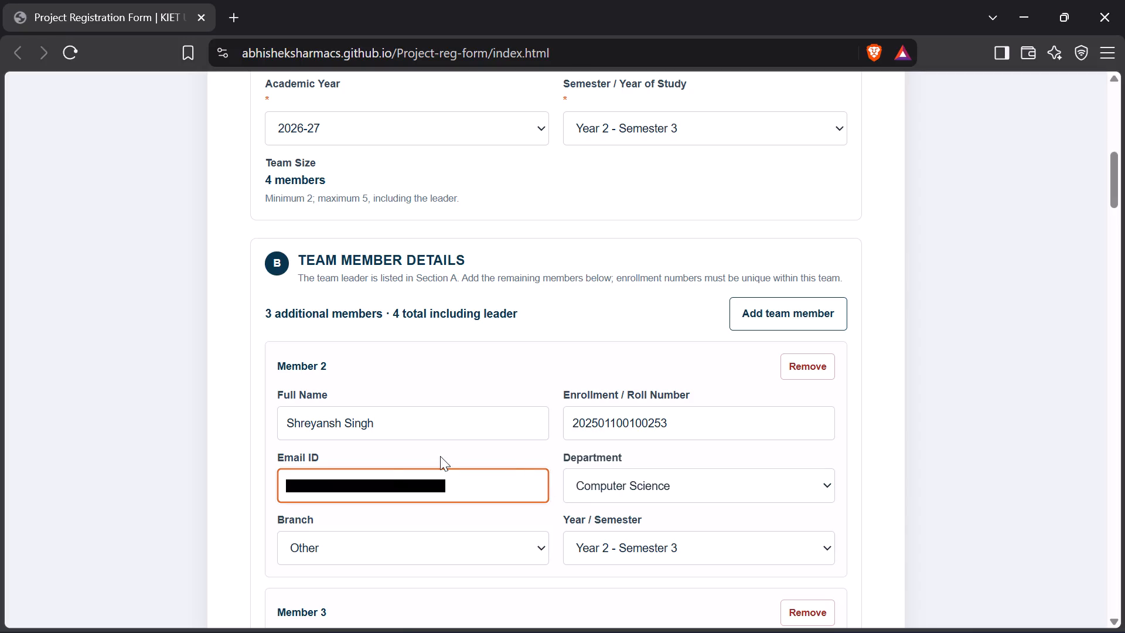
Check the Member 3 and Member 4 details, open the form's print preview and look over its first page.
scroll(440, 456, "down", 2)
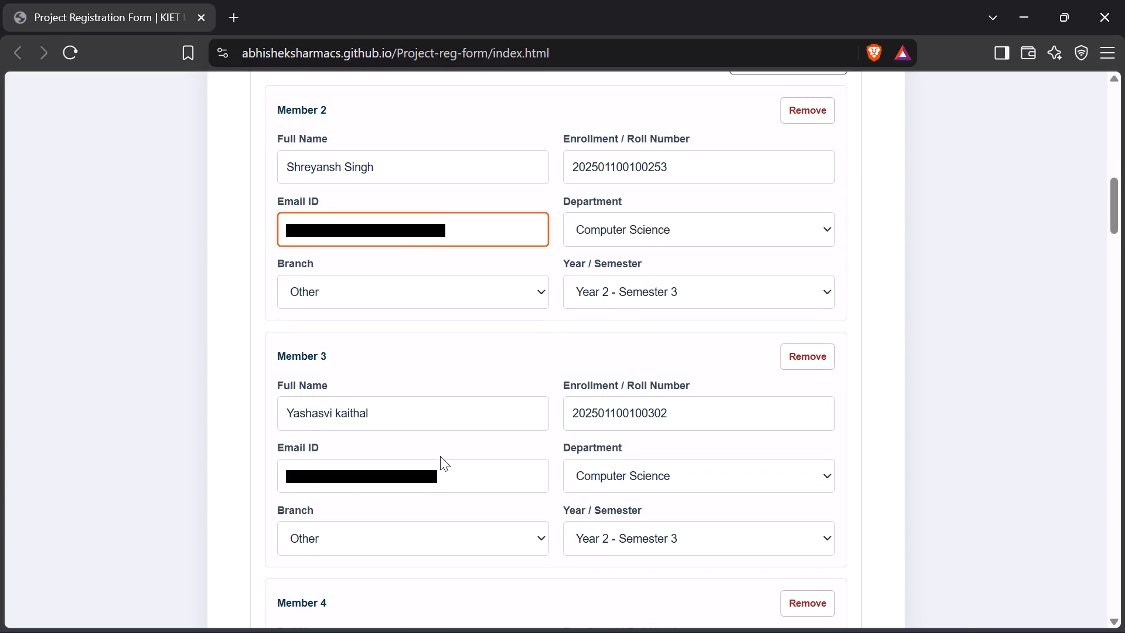
scroll(440, 456, "down", 1)
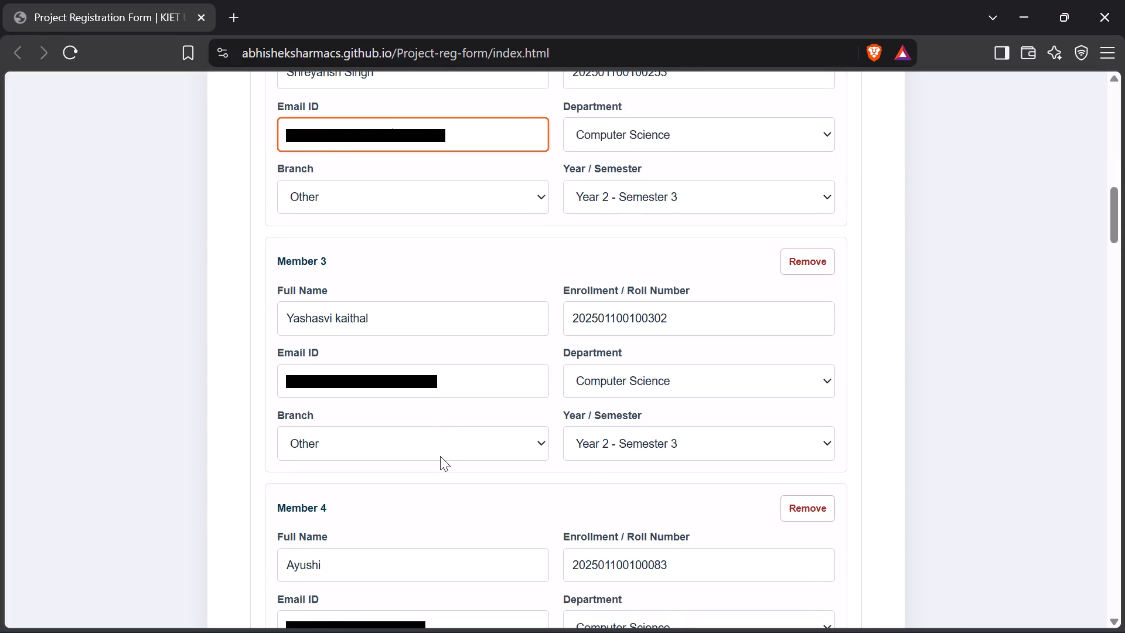
scroll(440, 456, "down", 2)
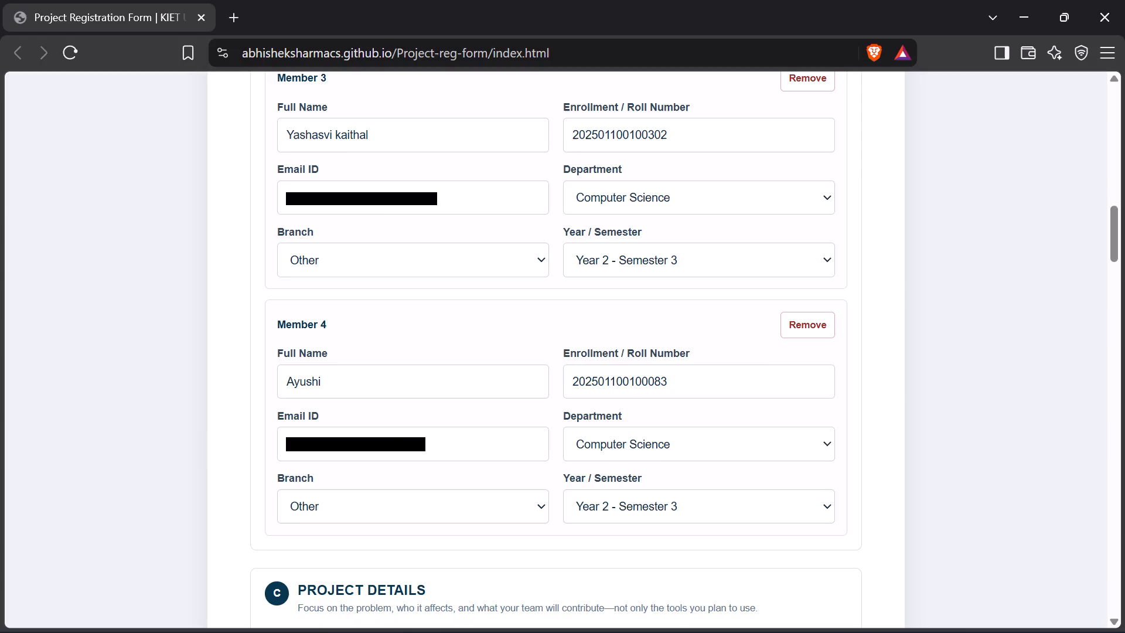
scroll(440, 456, "down", 13)
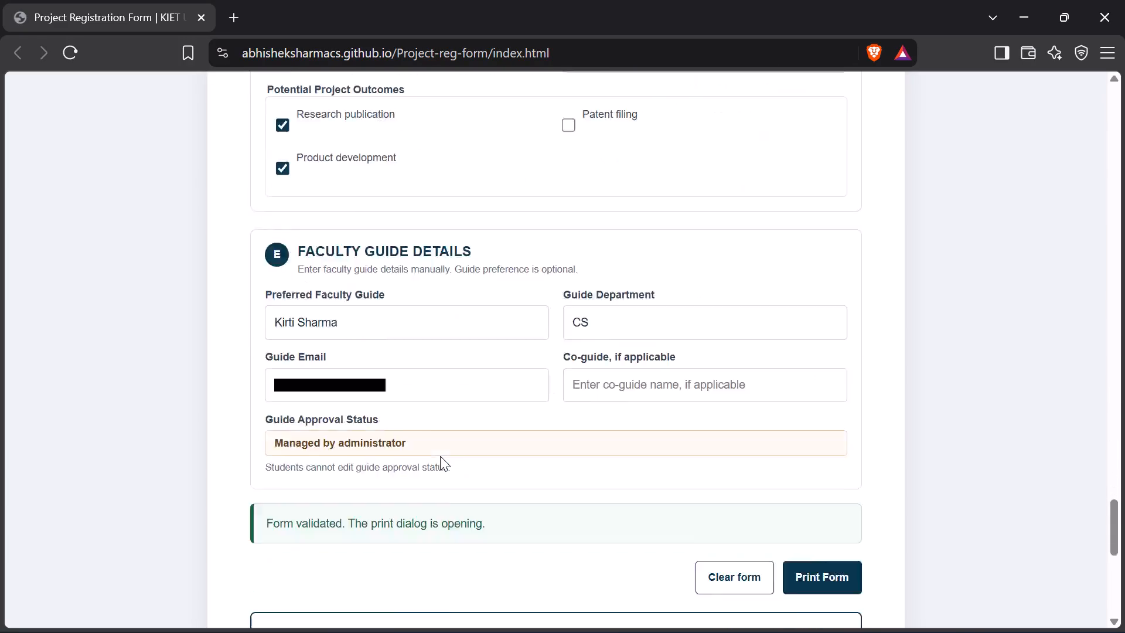
scroll(440, 456, "down", 5)
scroll(440, 456, "up", 3)
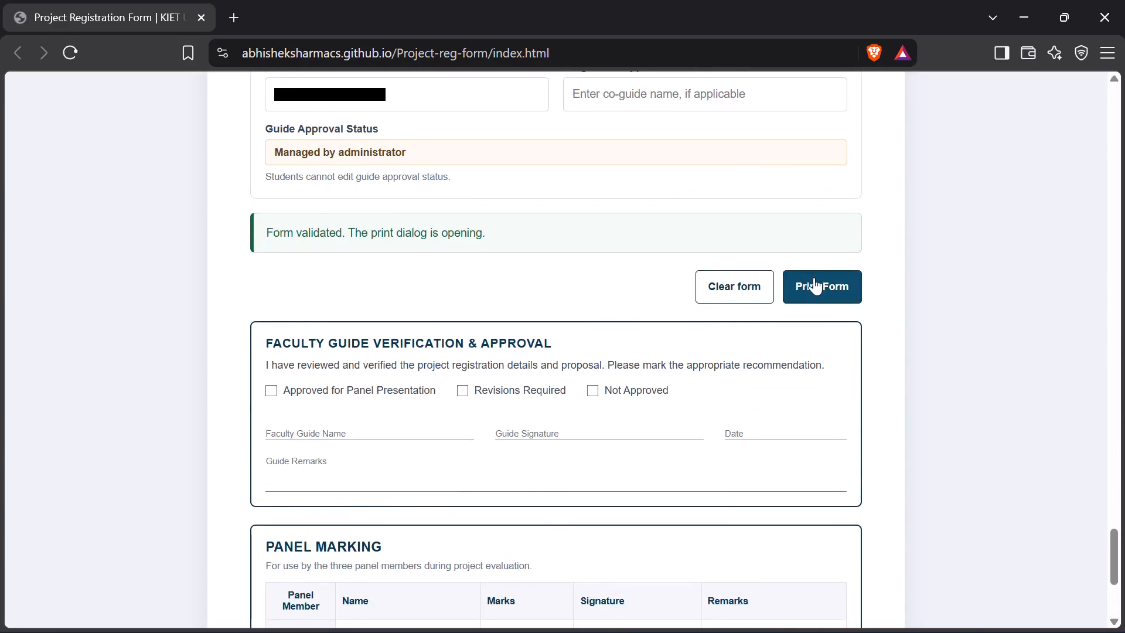
left_click(814, 277)
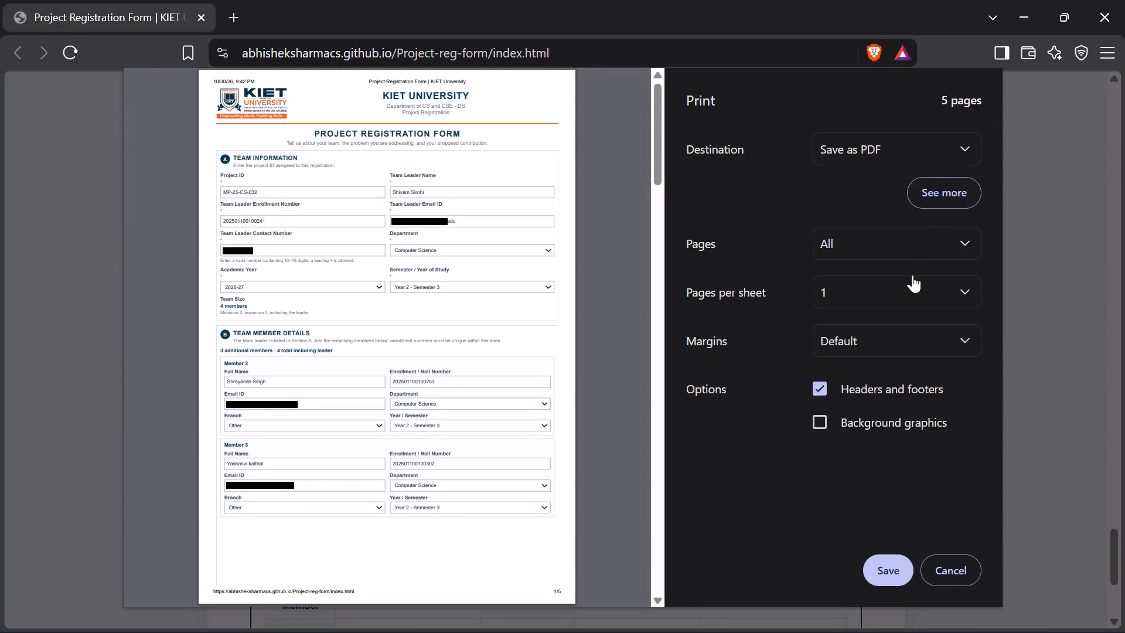
left_click(308, 539)
scroll(308, 539, "down", 1)
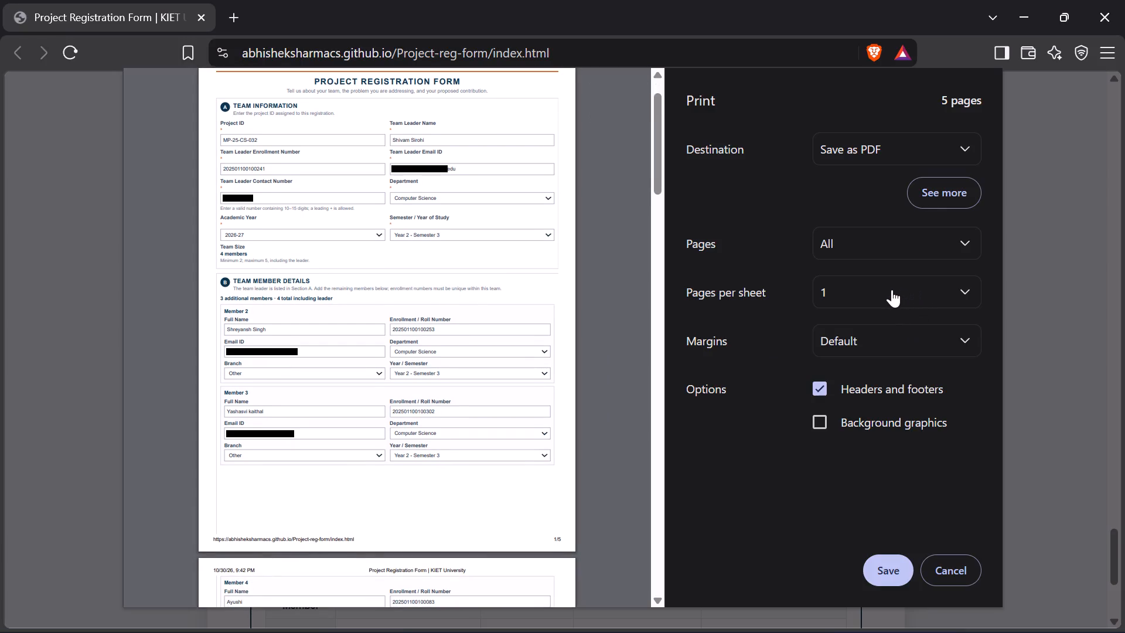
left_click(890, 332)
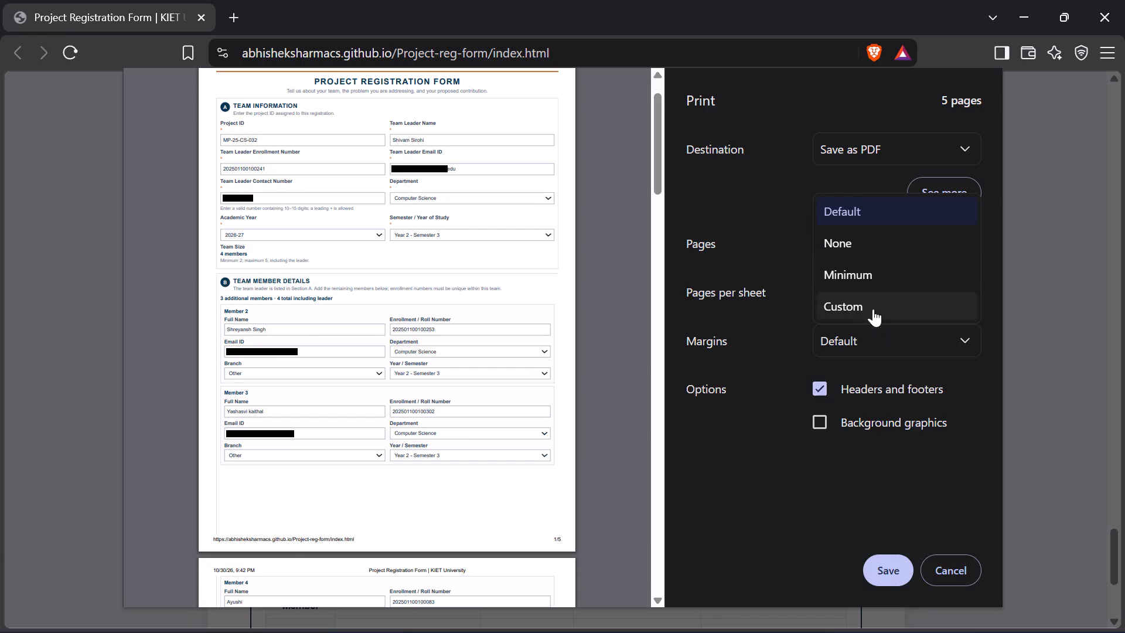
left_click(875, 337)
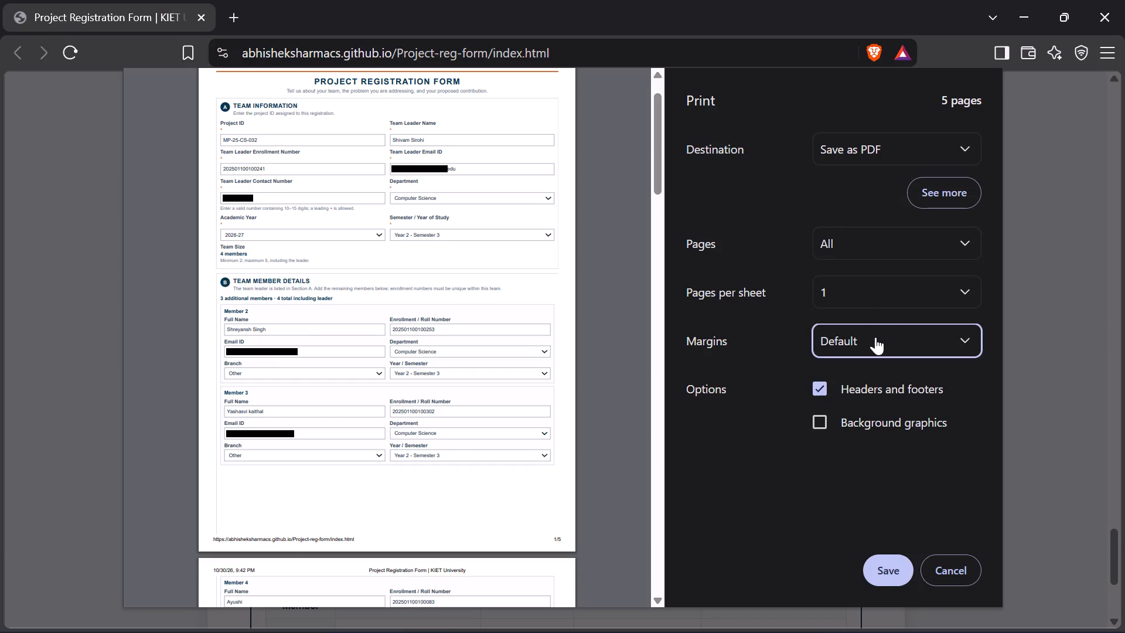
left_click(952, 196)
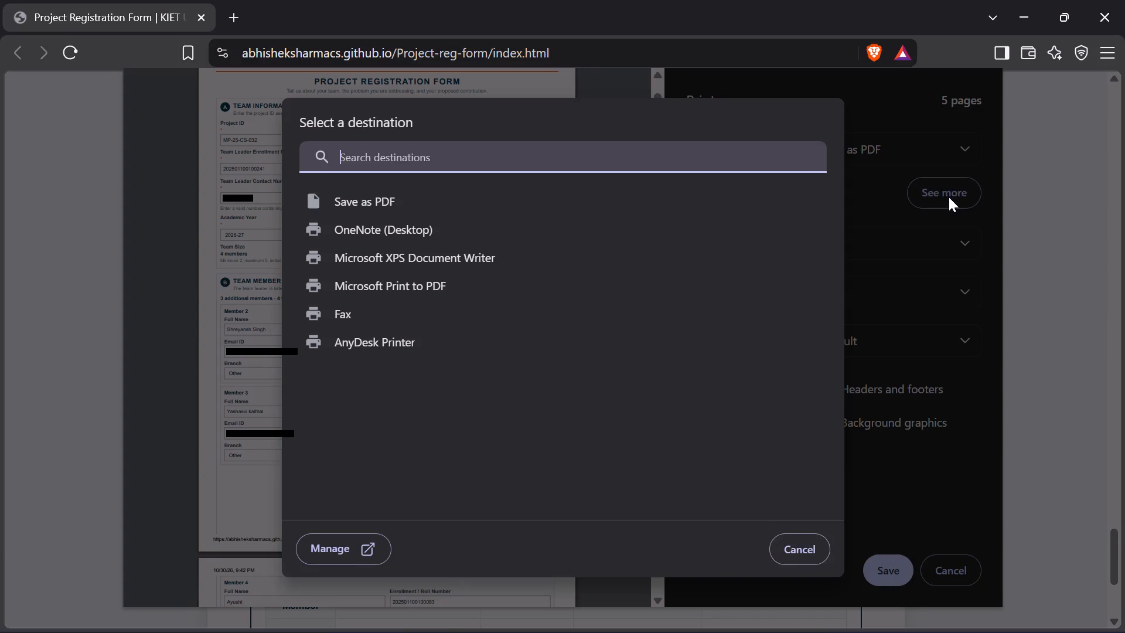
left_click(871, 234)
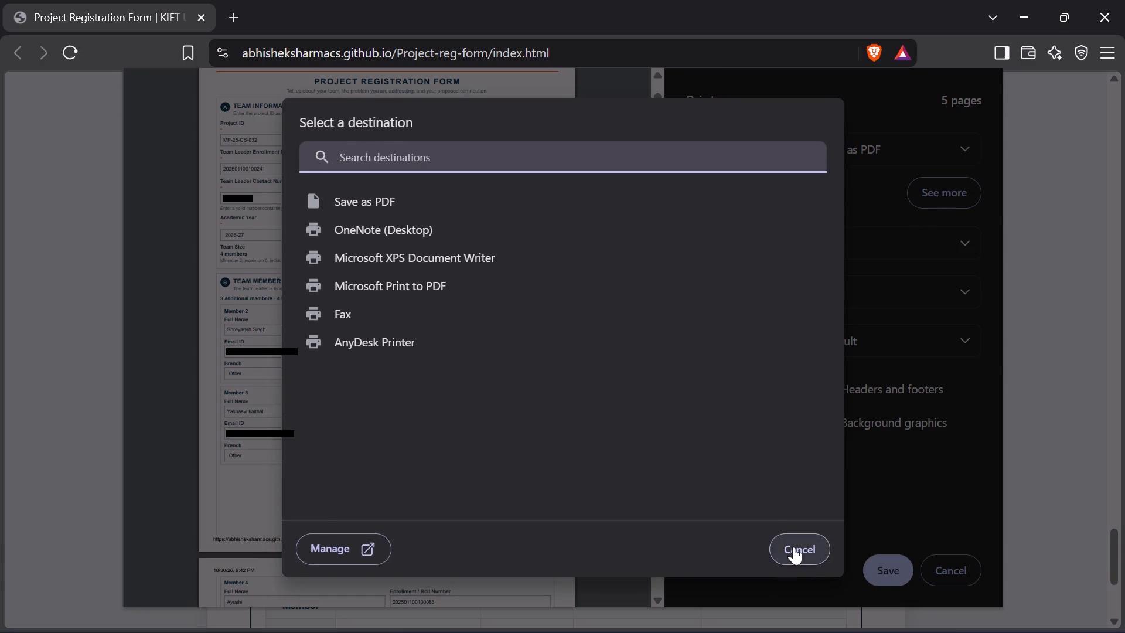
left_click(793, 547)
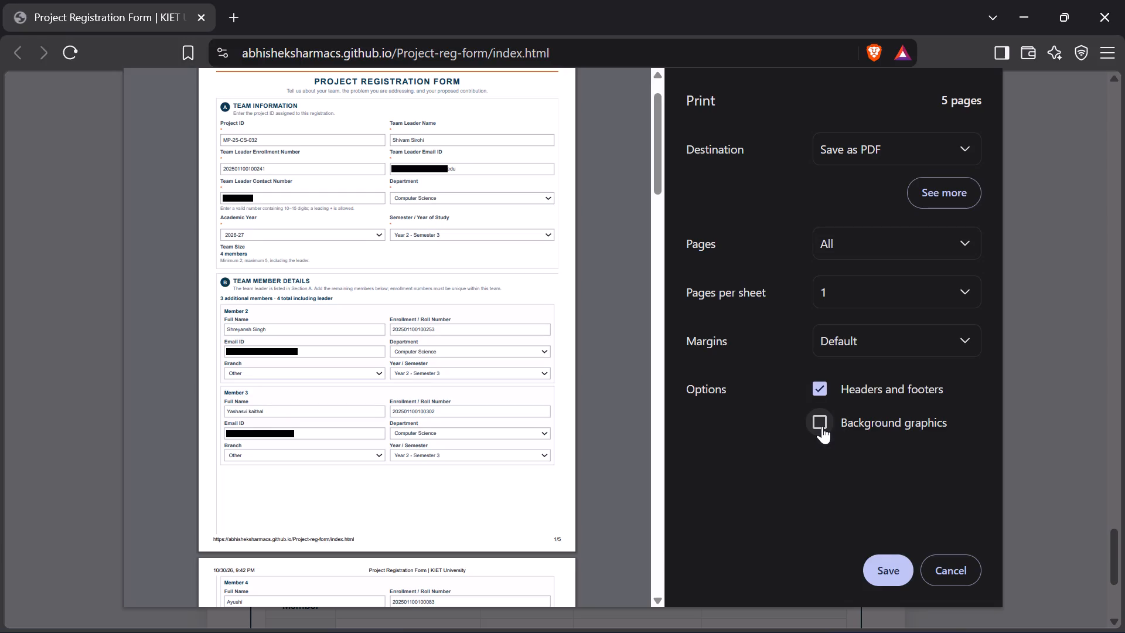
Enable background graphics for the registration form's print output and check the first page in the preview.
left_click(822, 426)
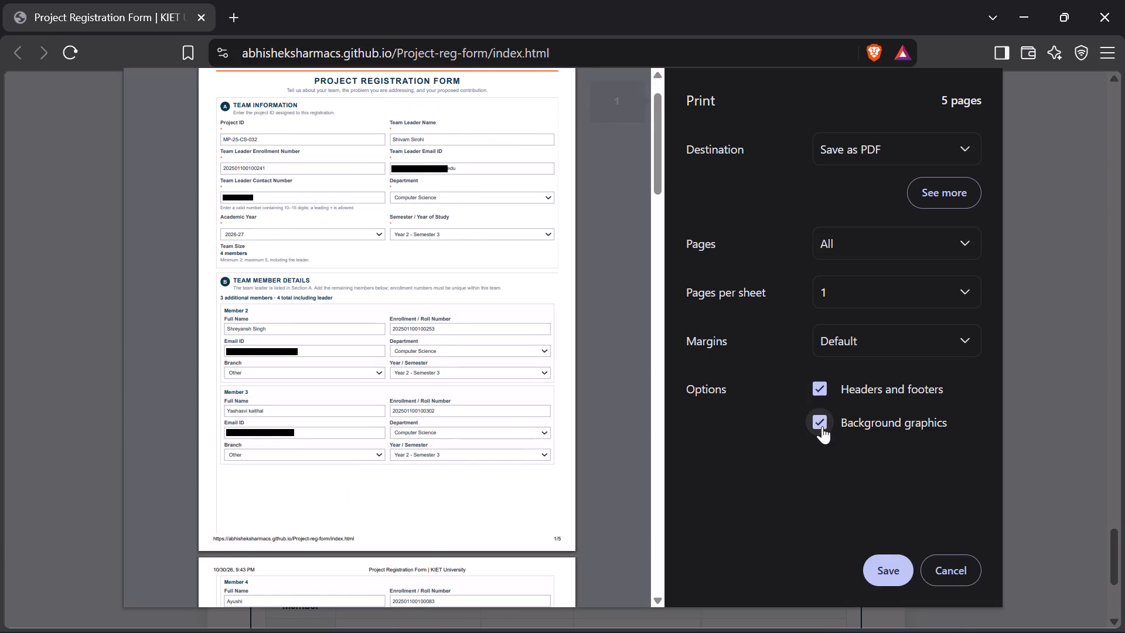
scroll(508, 400, "up", 1)
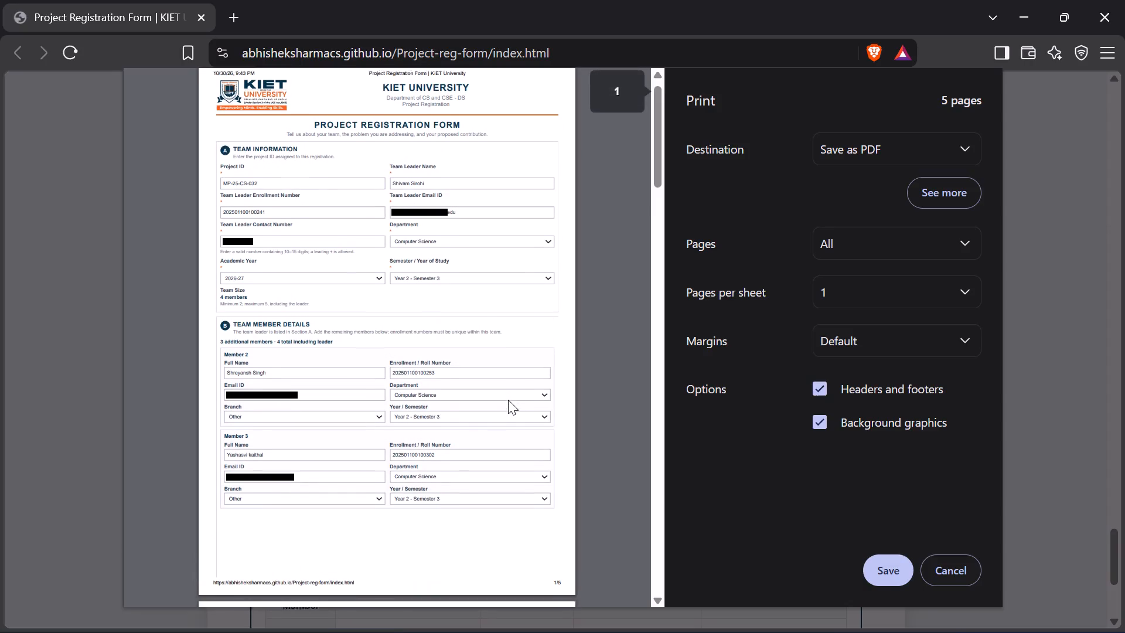
scroll(508, 400, "up", 2)
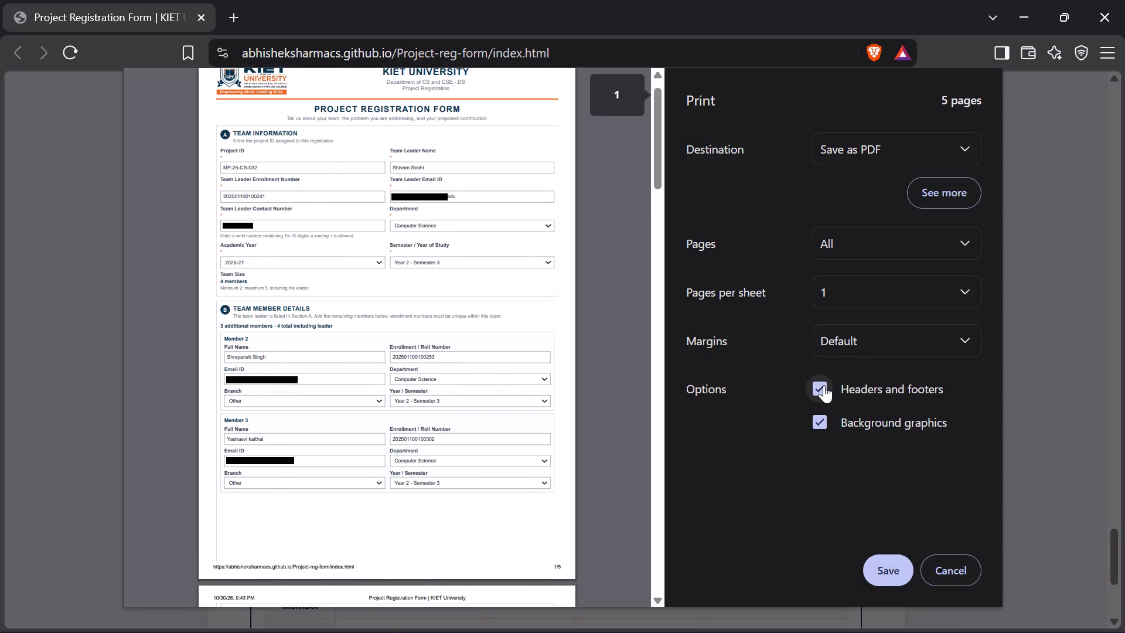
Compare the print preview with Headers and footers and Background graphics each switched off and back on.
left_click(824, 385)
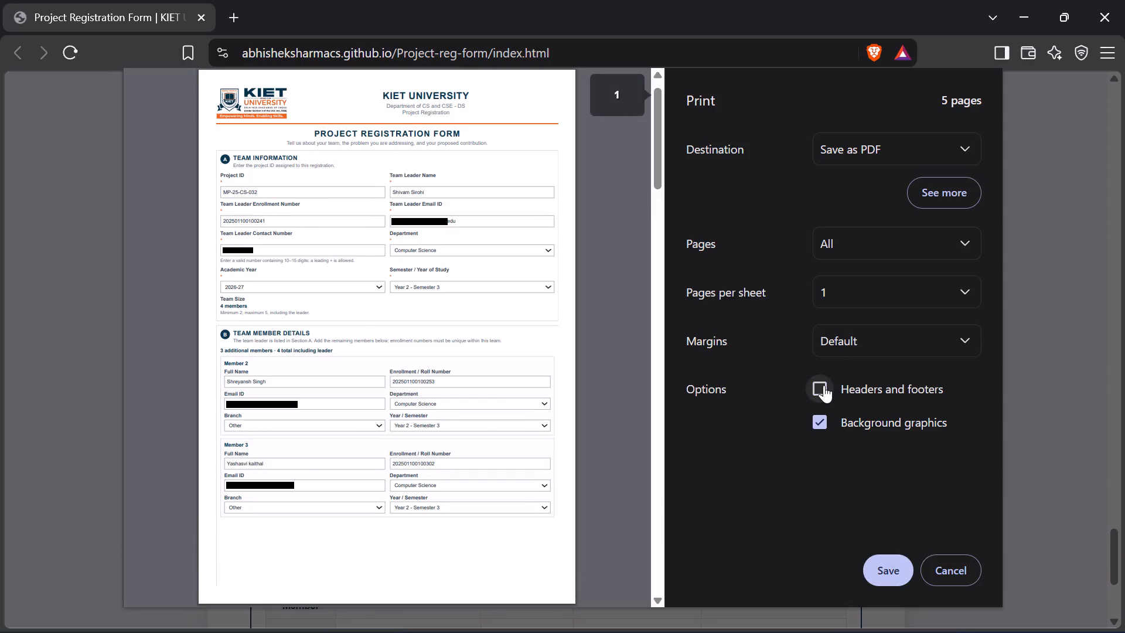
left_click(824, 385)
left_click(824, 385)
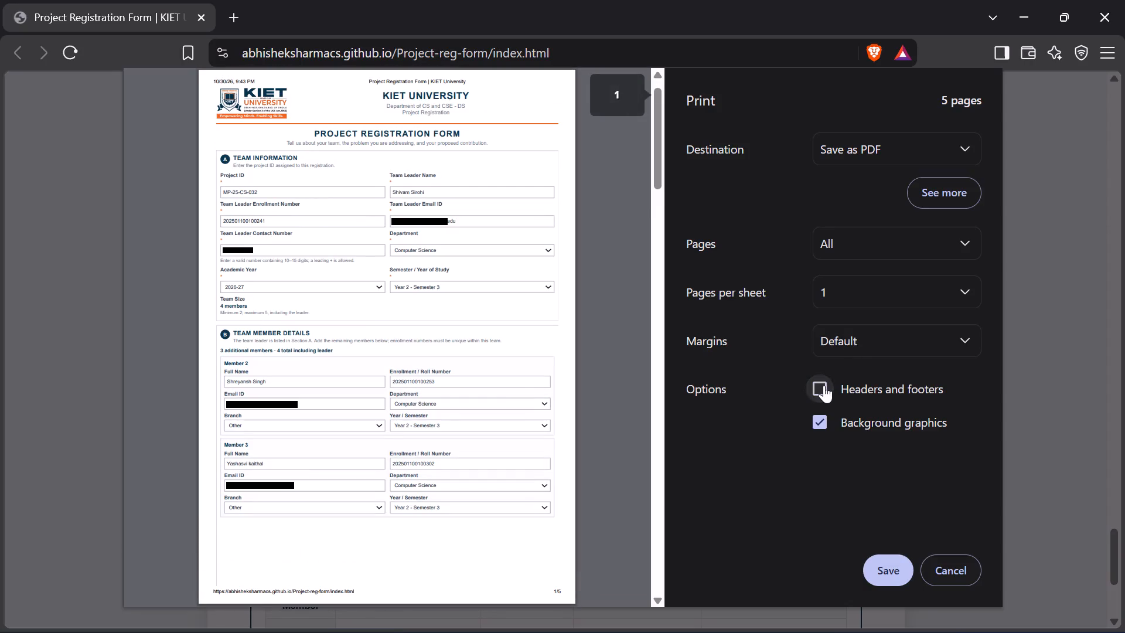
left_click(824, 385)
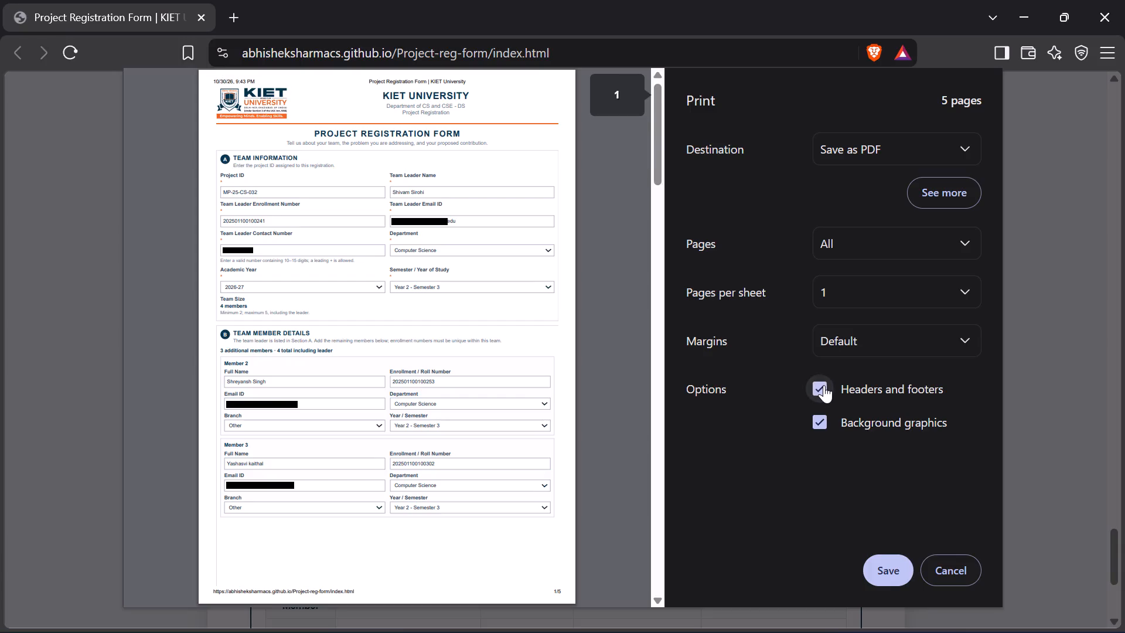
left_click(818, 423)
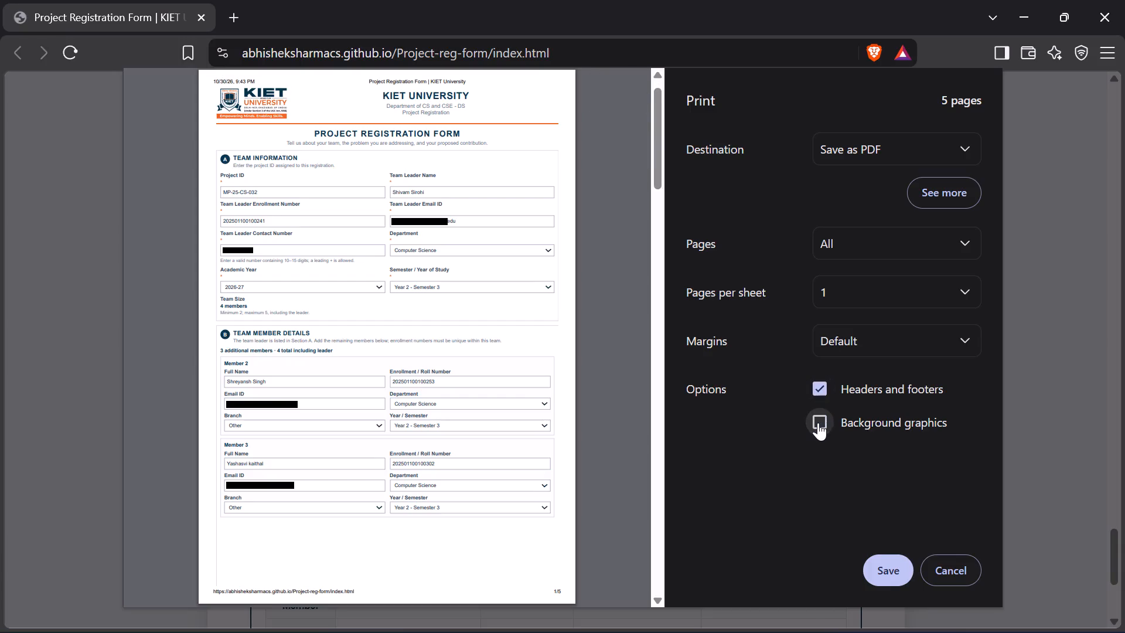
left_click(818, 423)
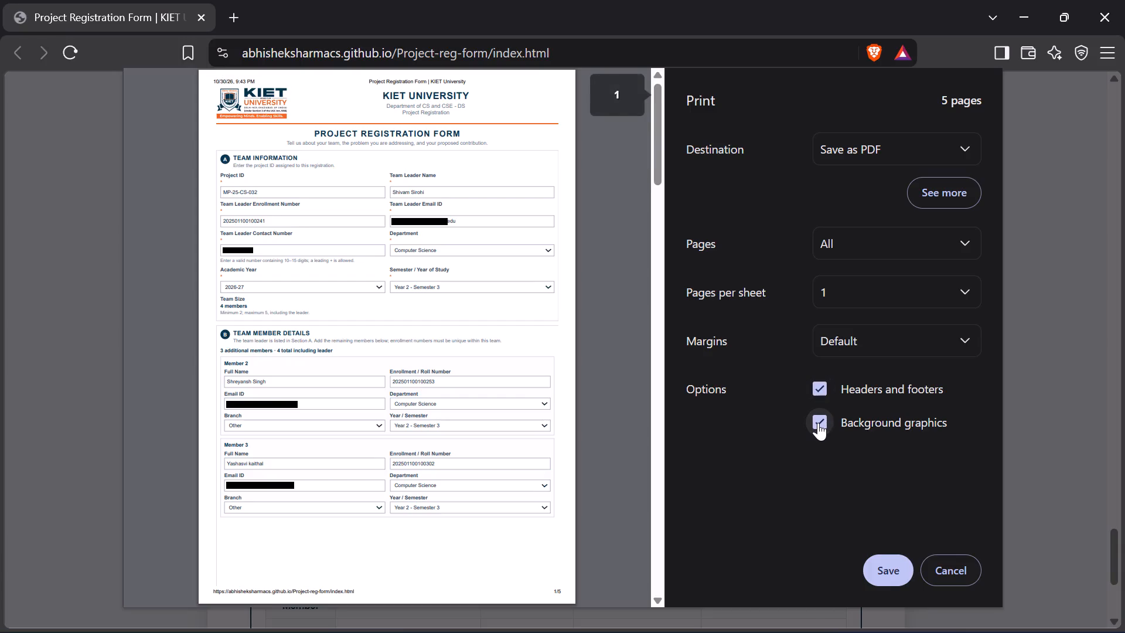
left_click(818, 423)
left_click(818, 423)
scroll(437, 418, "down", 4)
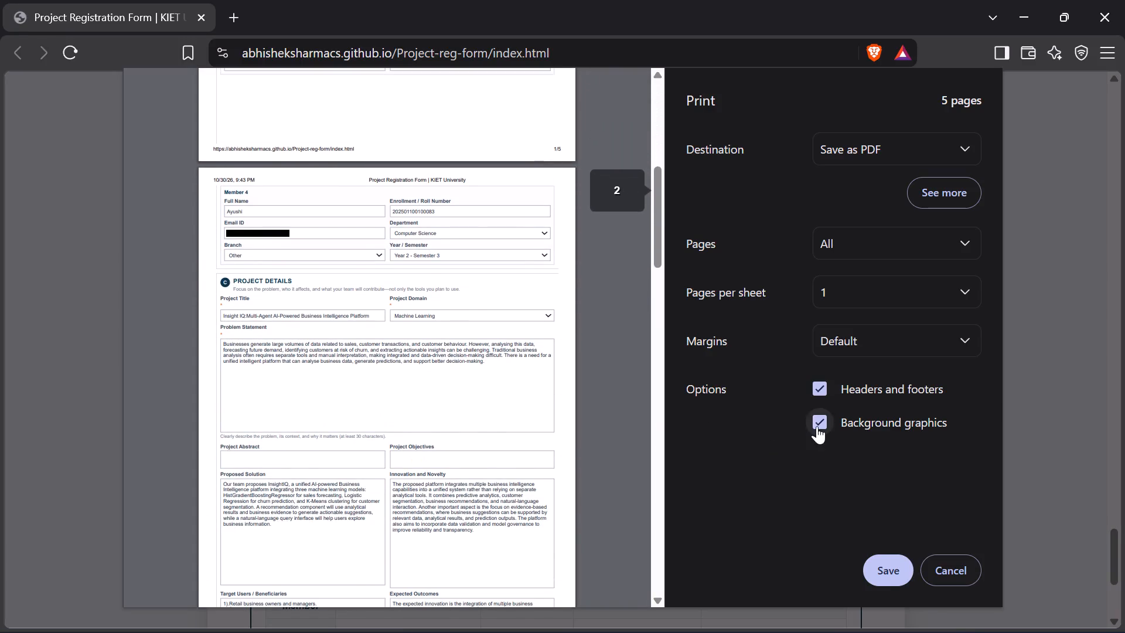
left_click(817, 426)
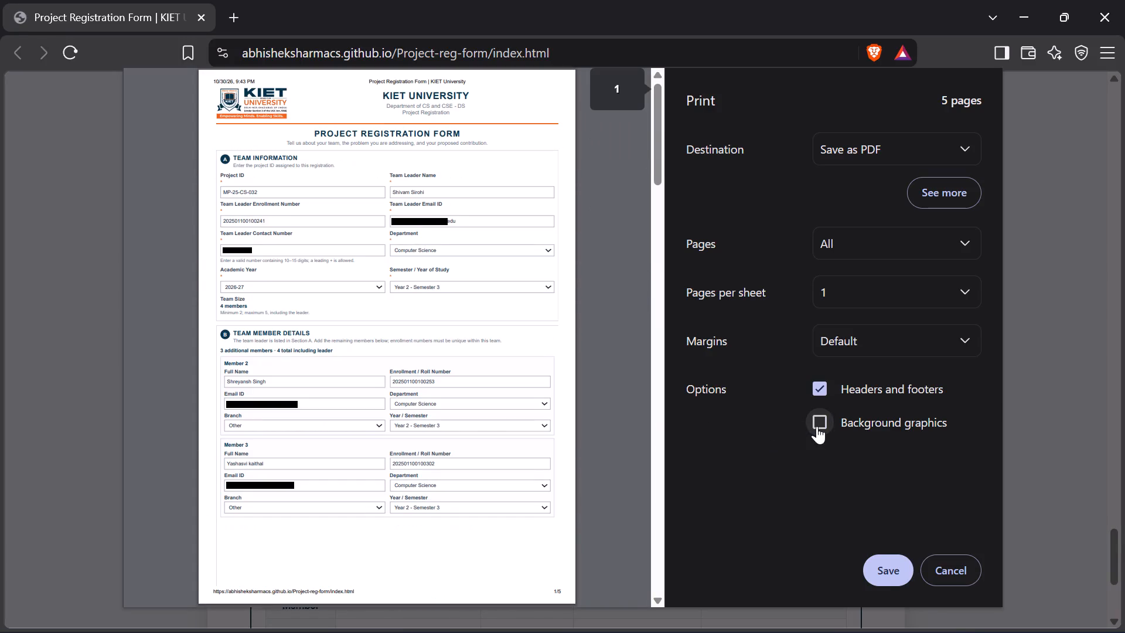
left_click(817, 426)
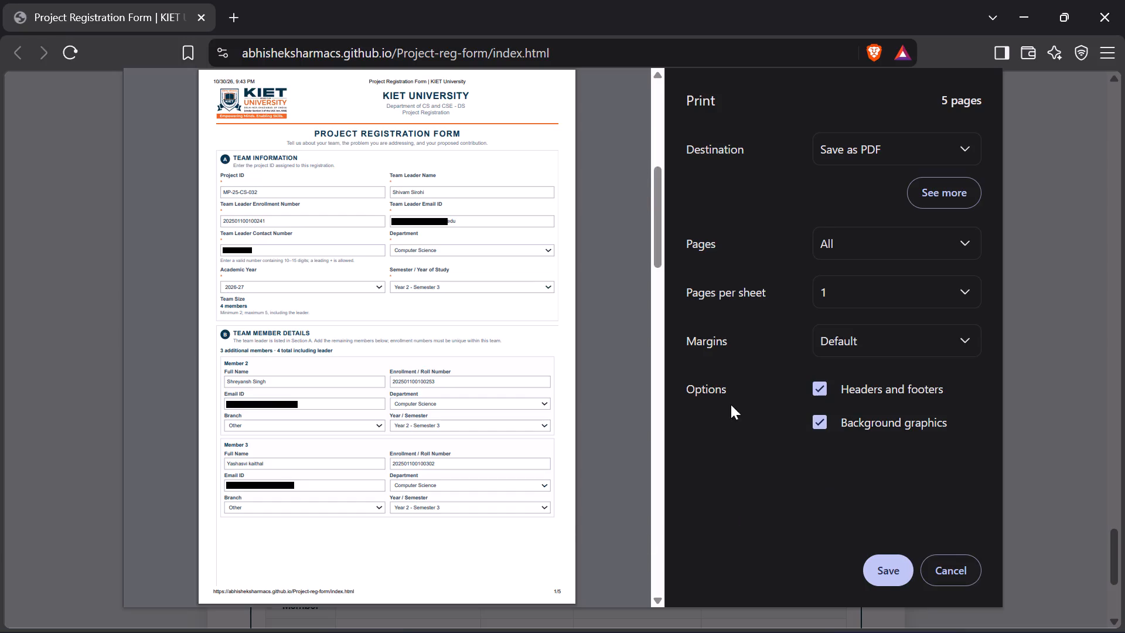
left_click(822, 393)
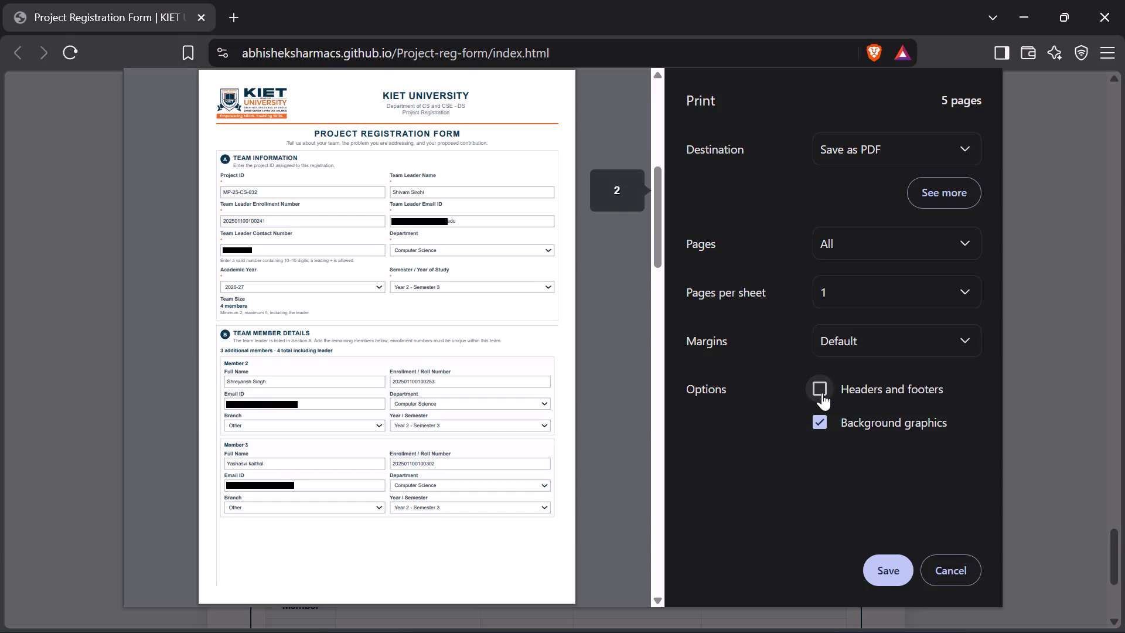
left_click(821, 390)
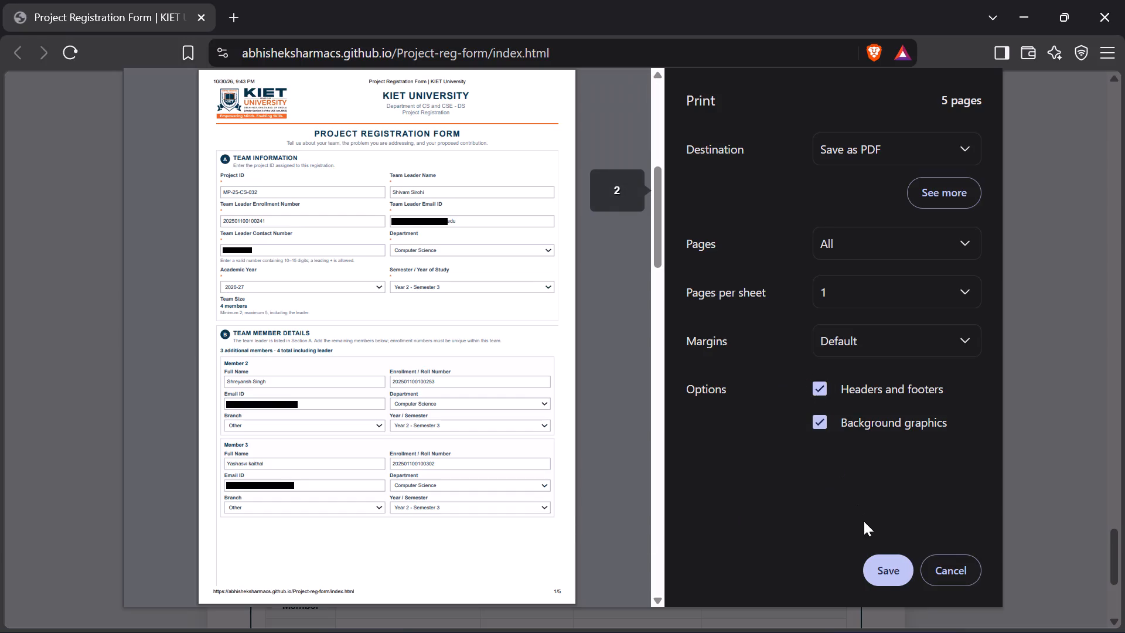
Save the form as a PDF in Downloads under the name "Project Registration Form2 _ KIET University.pdf".
left_click(888, 574)
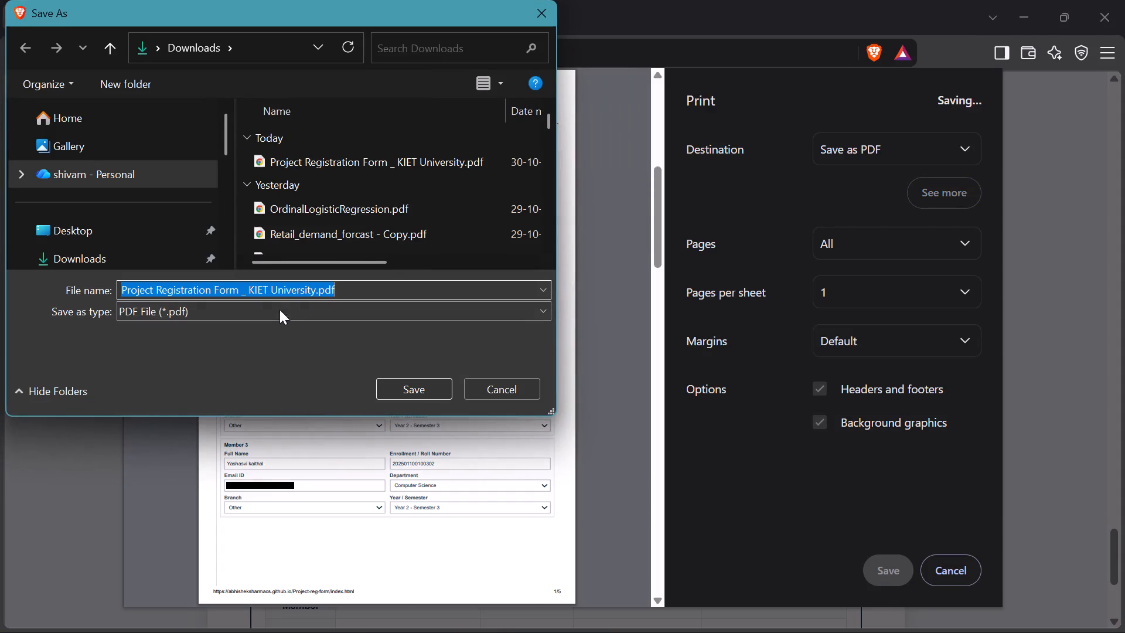
left_click(238, 297)
key("2")
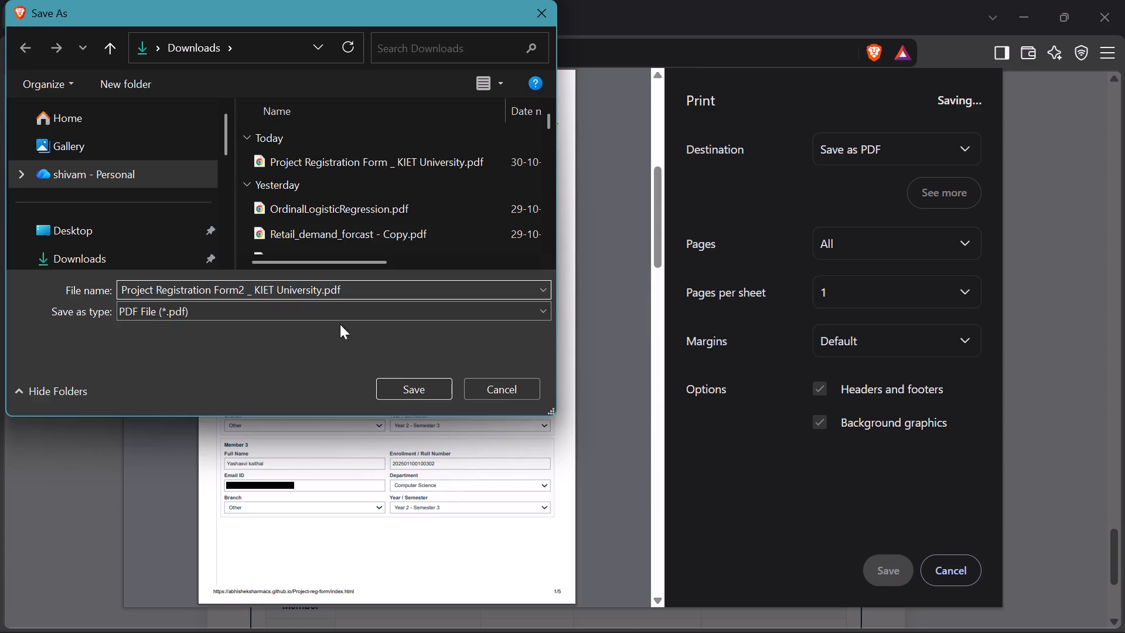
left_click(401, 386)
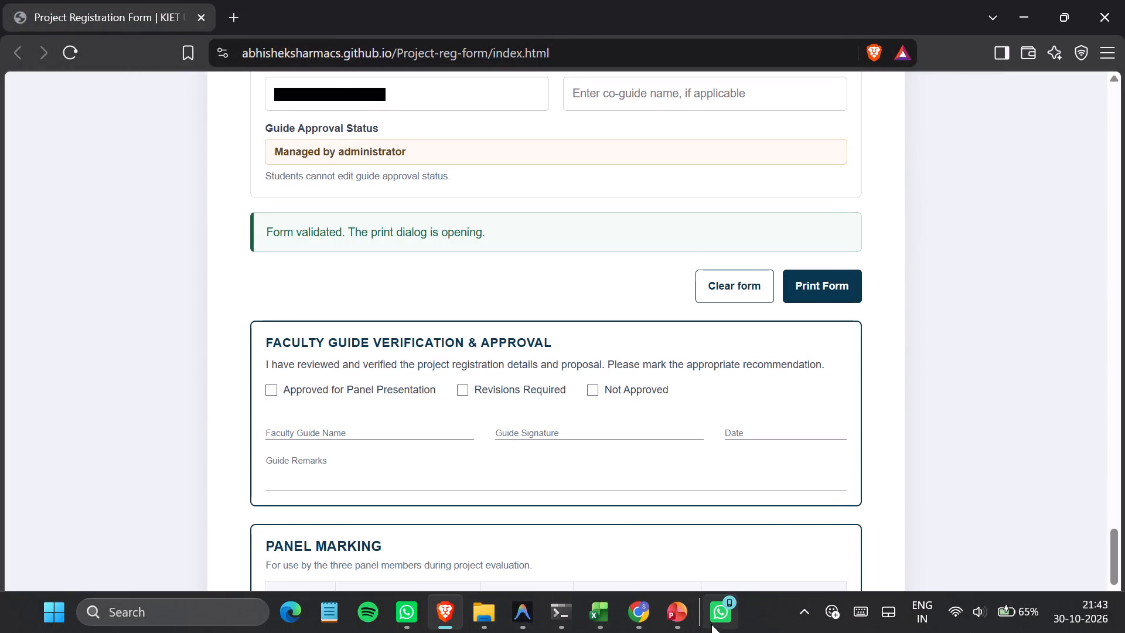
Open "Project Registration Form _ KIET University.pdf" from Downloads in Chrome and examine its pages from team information to panel marking.
left_click(486, 613)
double_click(320, 176)
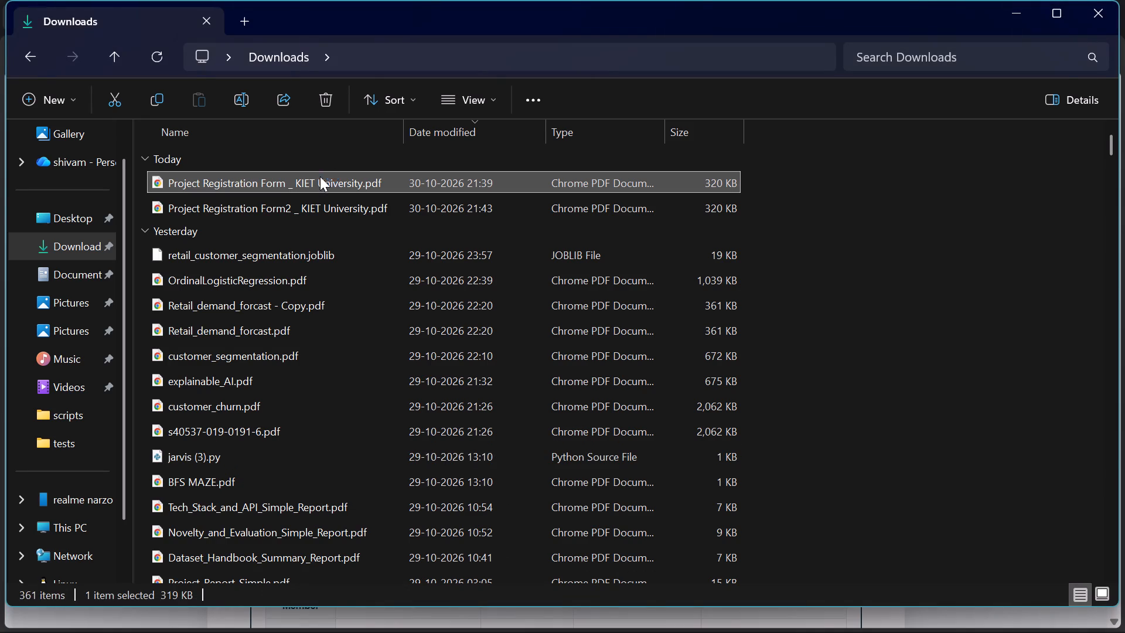
scroll(372, 369, "down", 1)
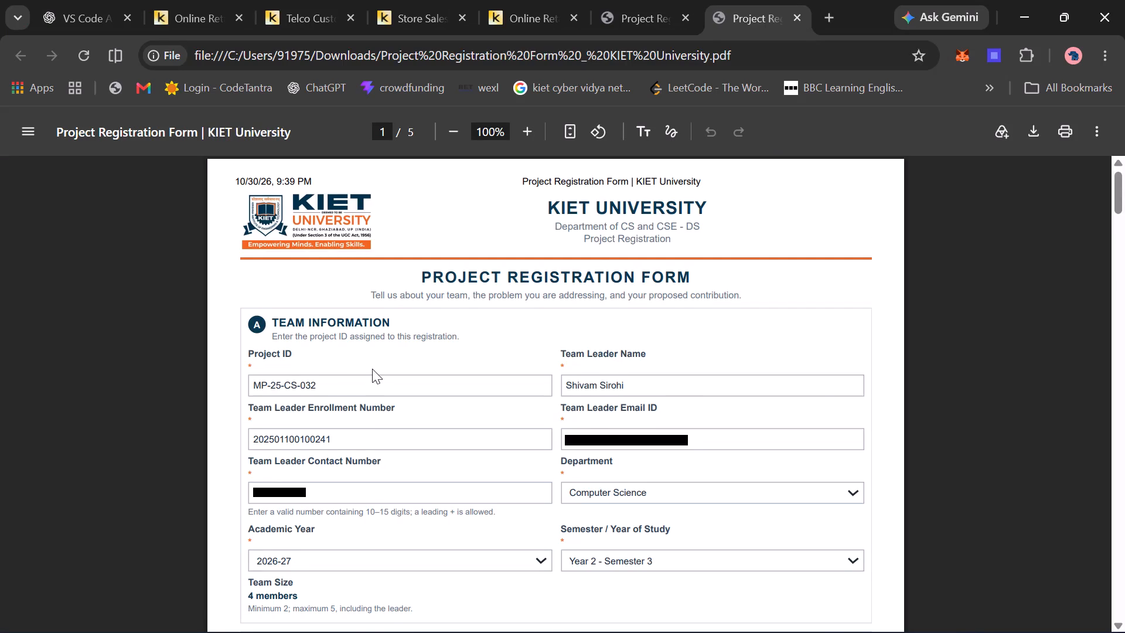
scroll(372, 369, "down", 4)
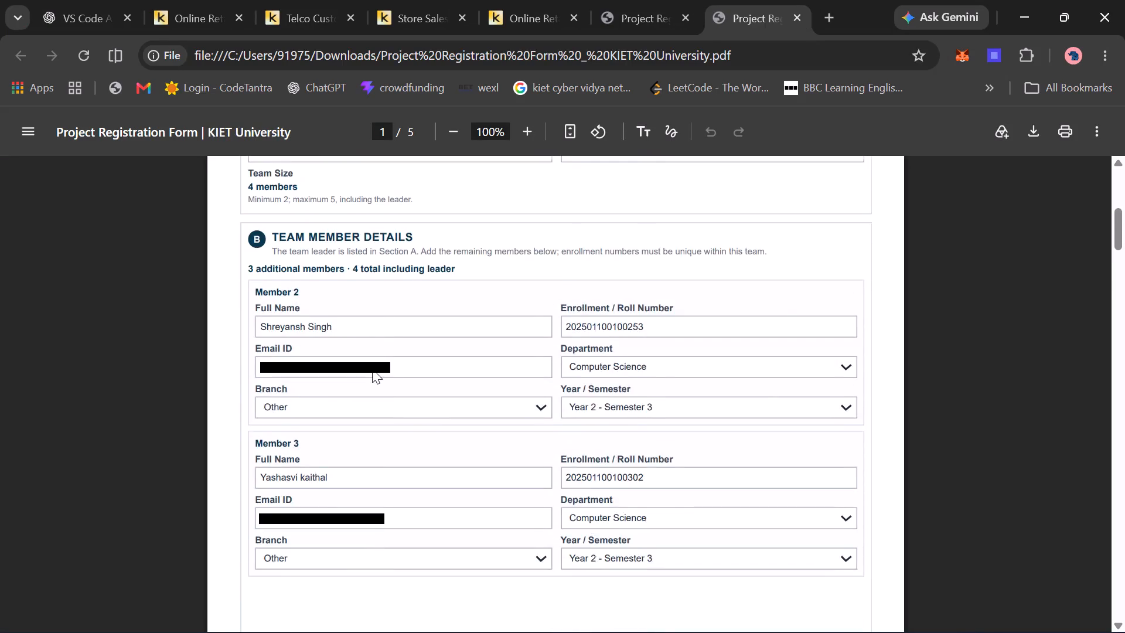
scroll(372, 369, "down", 6)
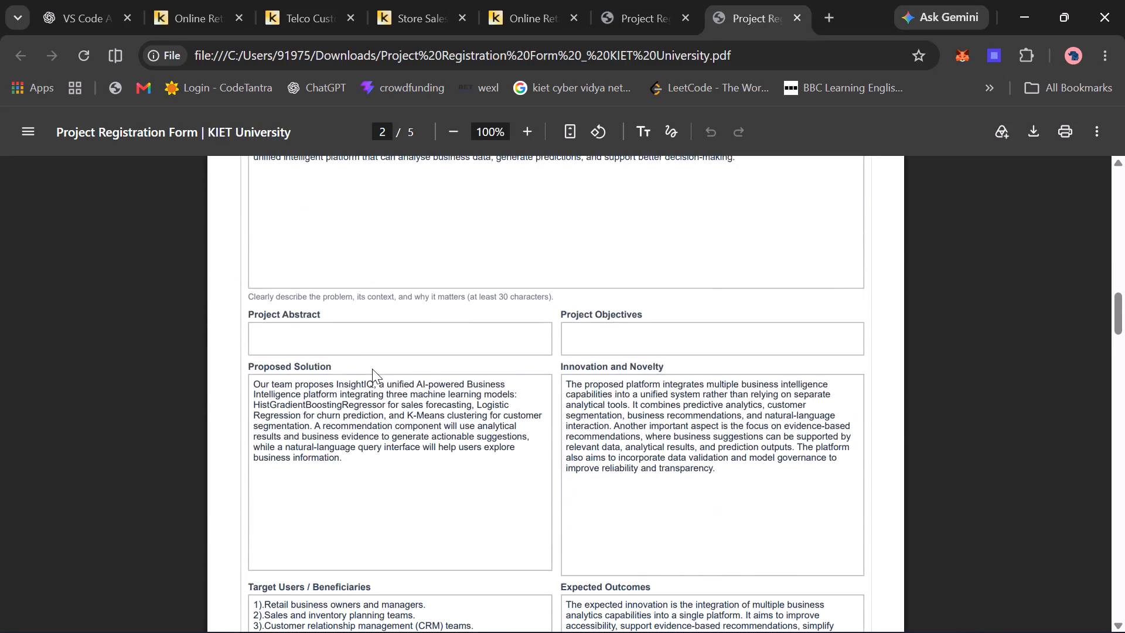
scroll(372, 369, "down", 4)
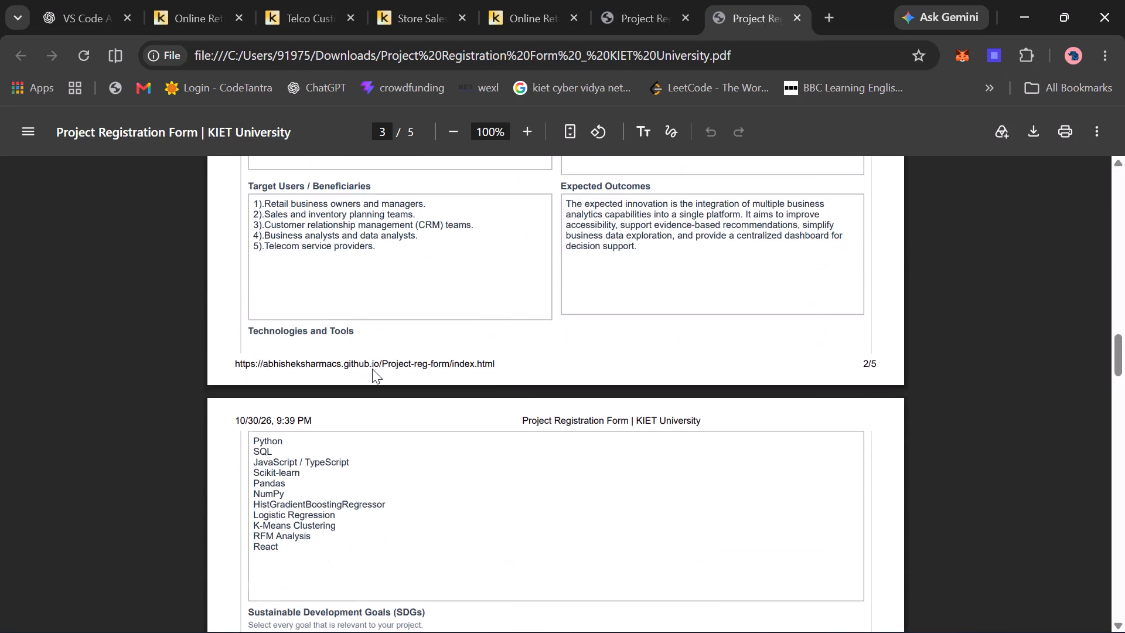
scroll(372, 369, "down", 3)
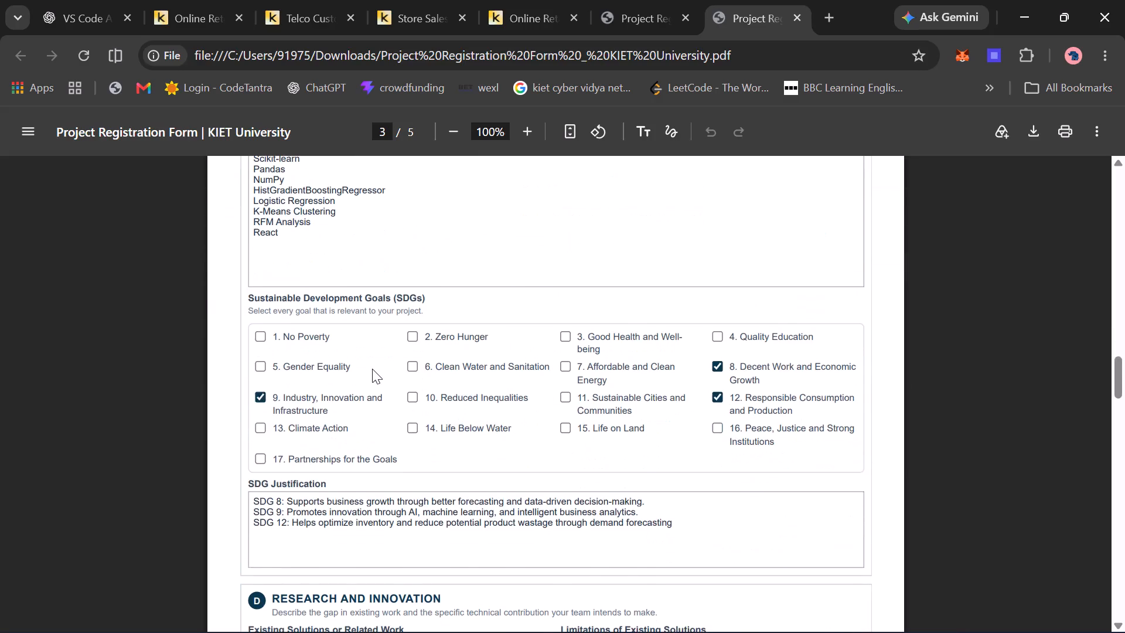
scroll(372, 369, "down", 4)
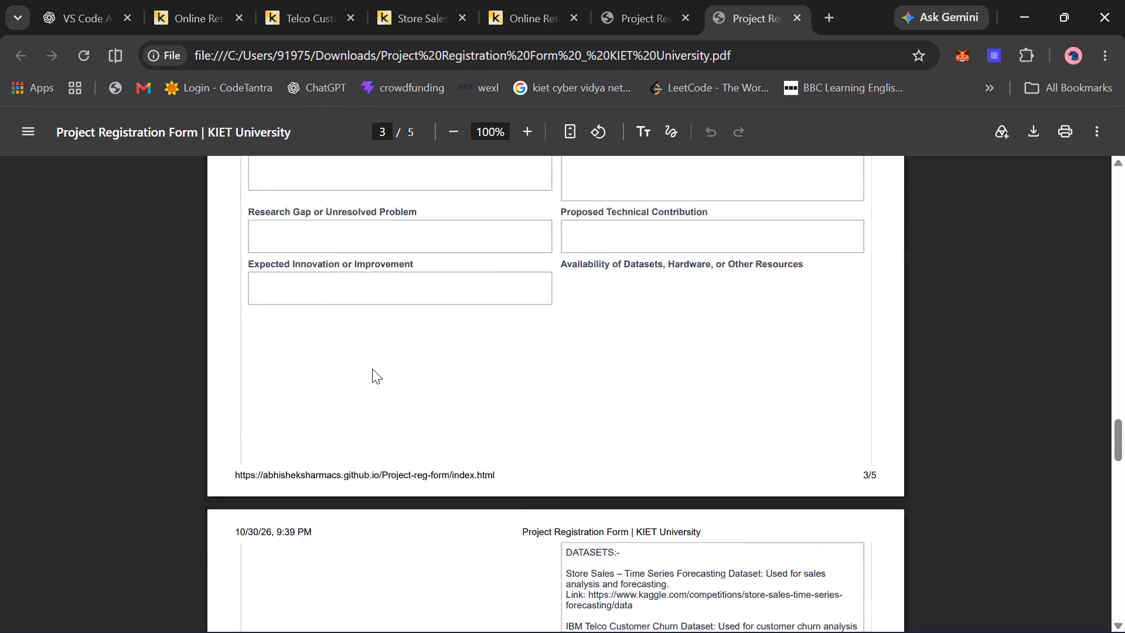
scroll(372, 369, "down", 11)
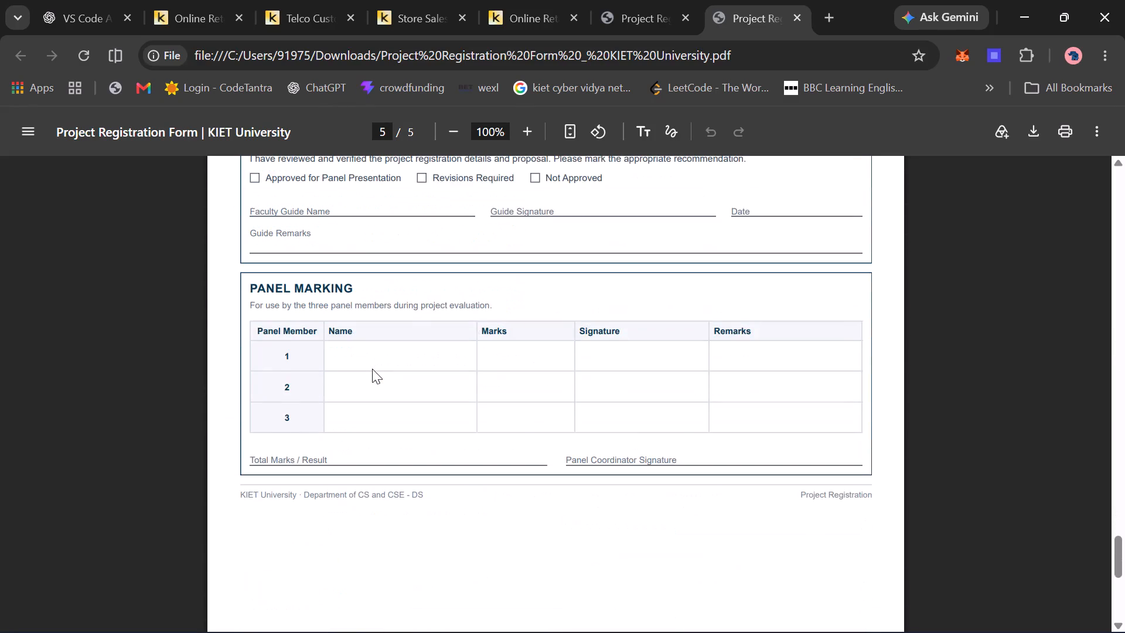
scroll(372, 369, "down", 1)
scroll(372, 369, "up", 3)
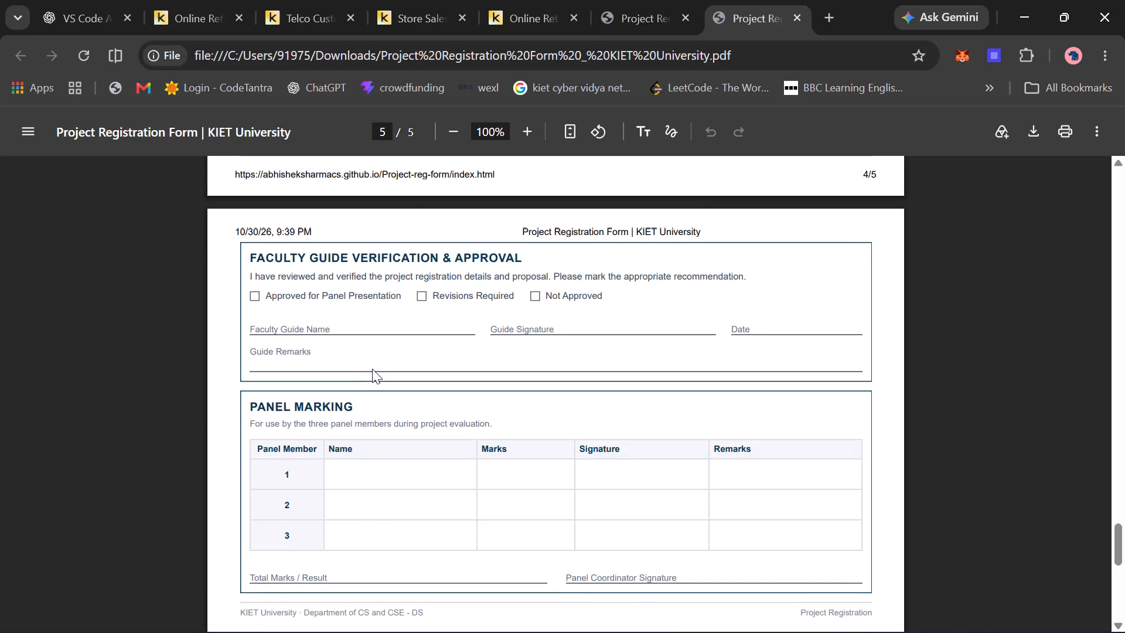
scroll(372, 369, "up", 3)
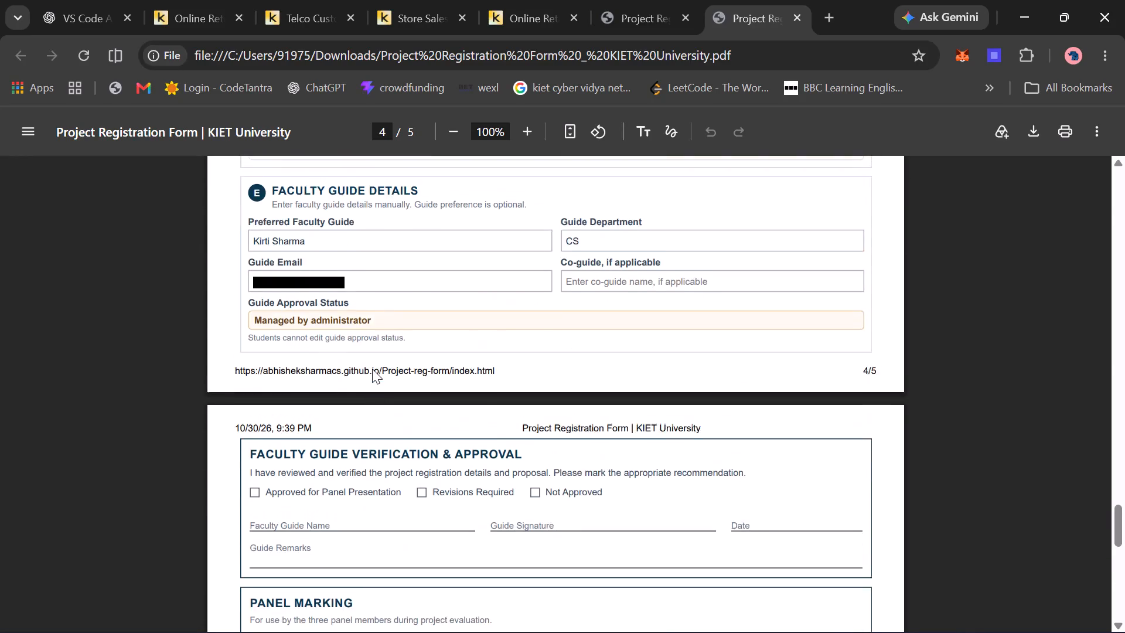
scroll(372, 369, "up", 1)
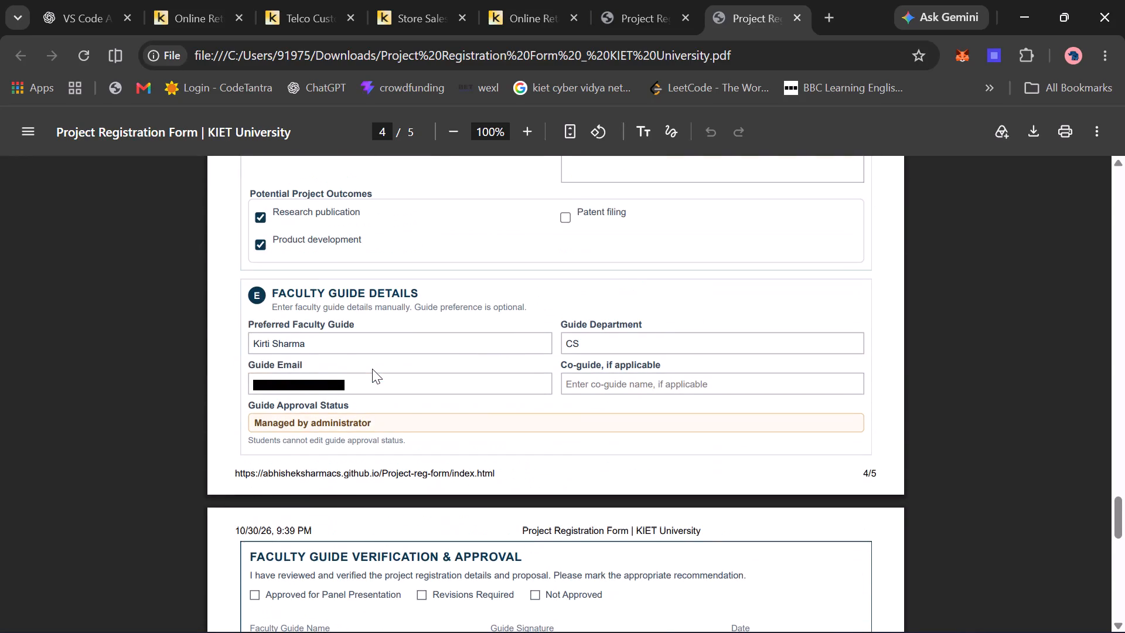
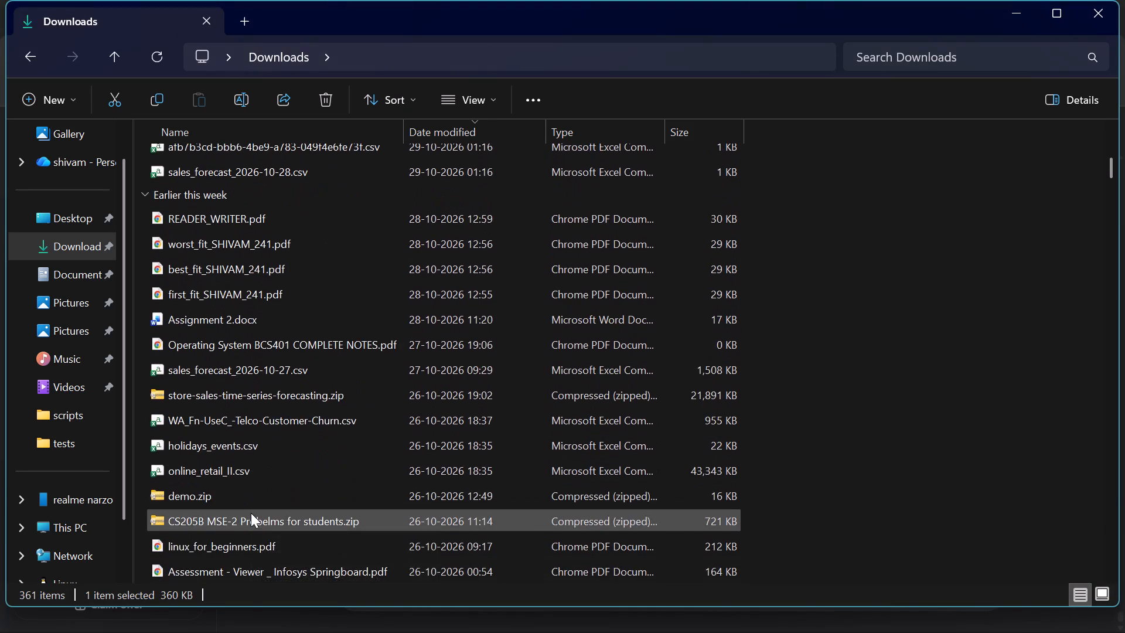
scroll(251, 513, "down", 1)
scroll(251, 403, "down", 1)
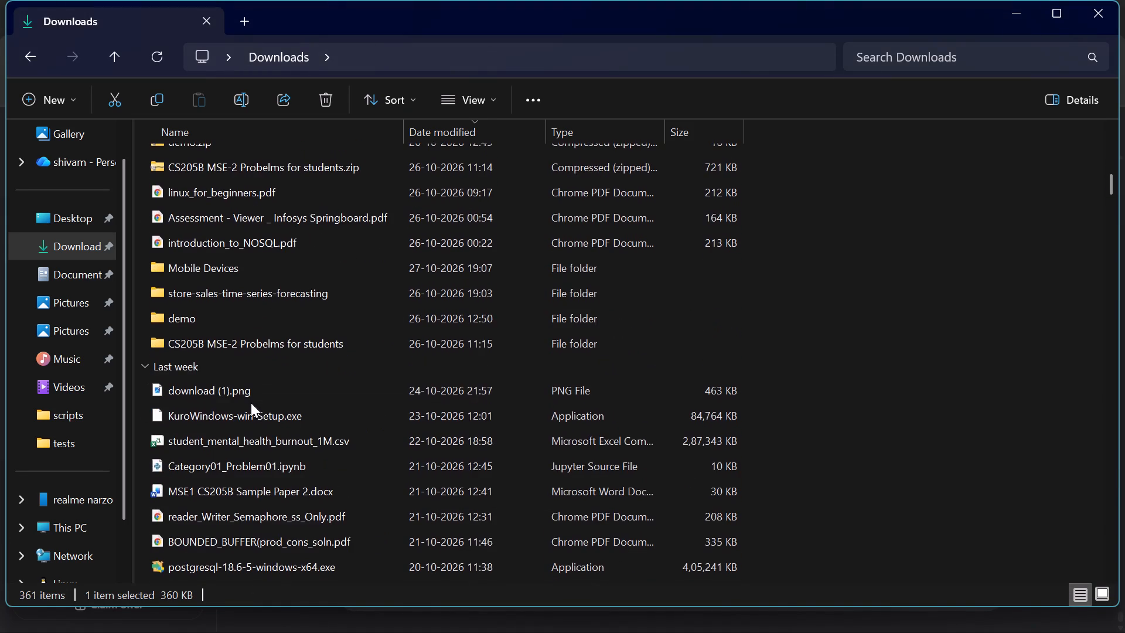
scroll(251, 403, "down", 2)
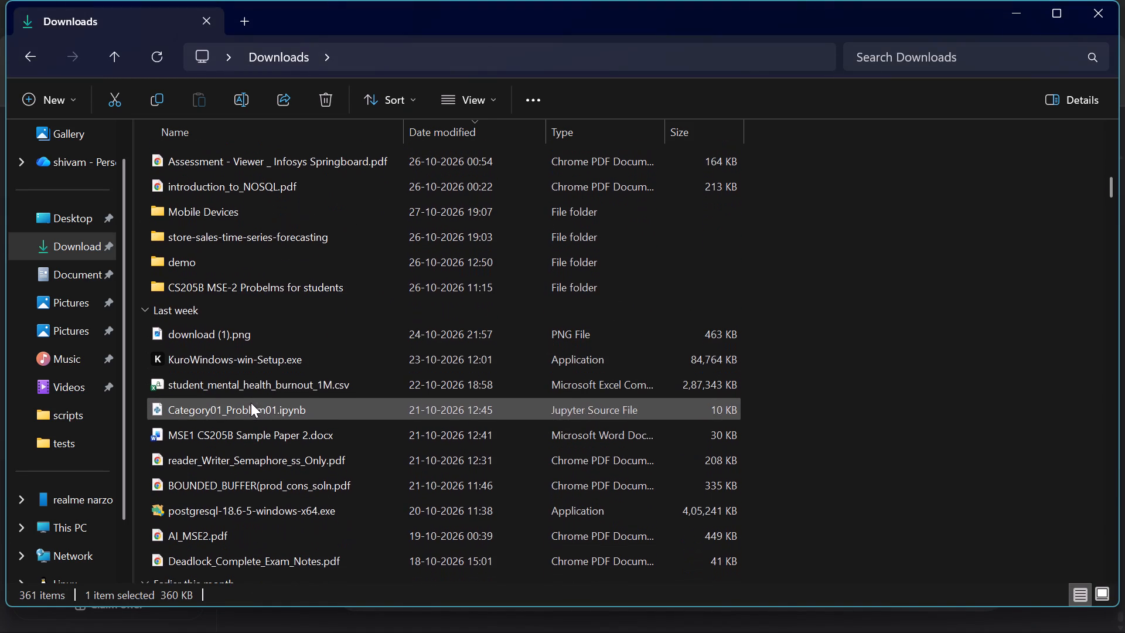
scroll(252, 422, "down", 2)
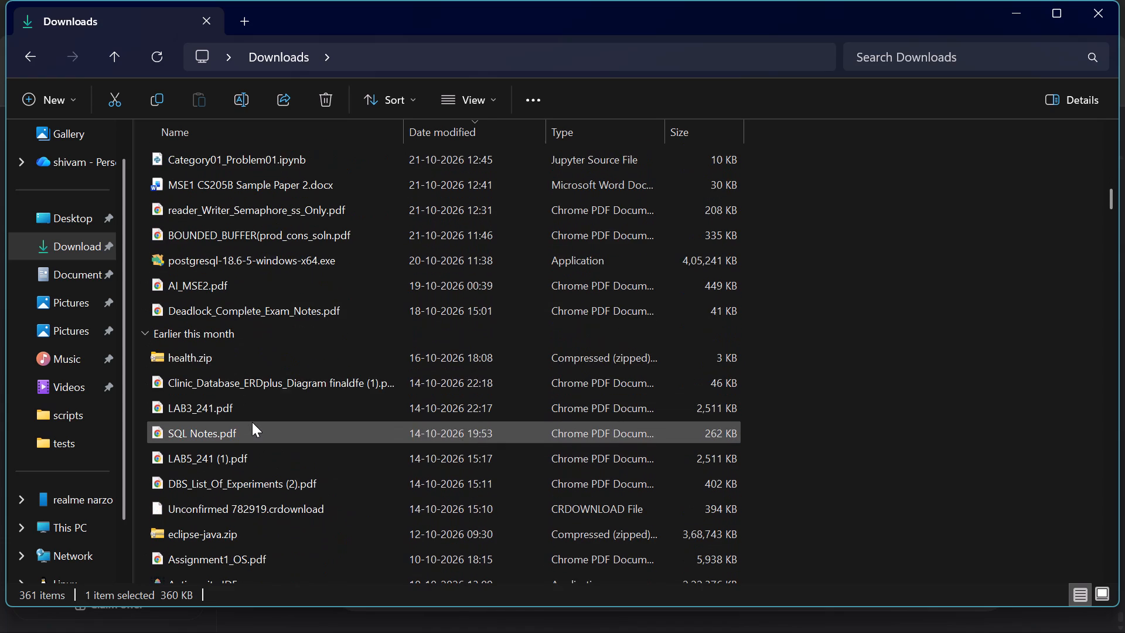
Continue looking through the older files in the Downloads folder, among those dated earlier this month.
scroll(252, 422, "down", 1)
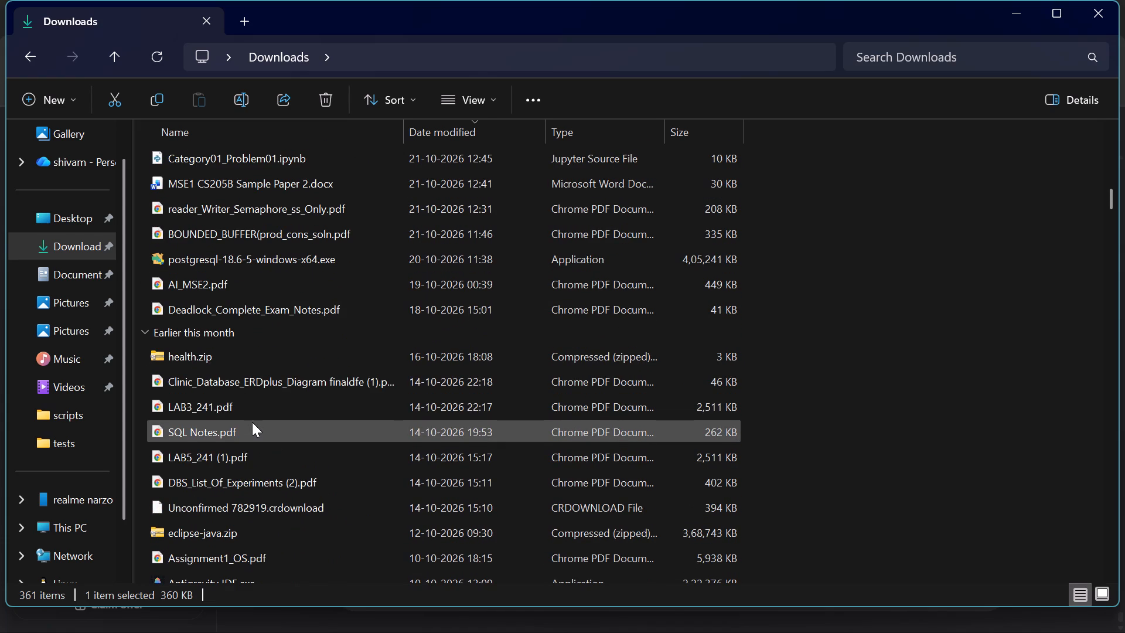
scroll(252, 422, "down", 2)
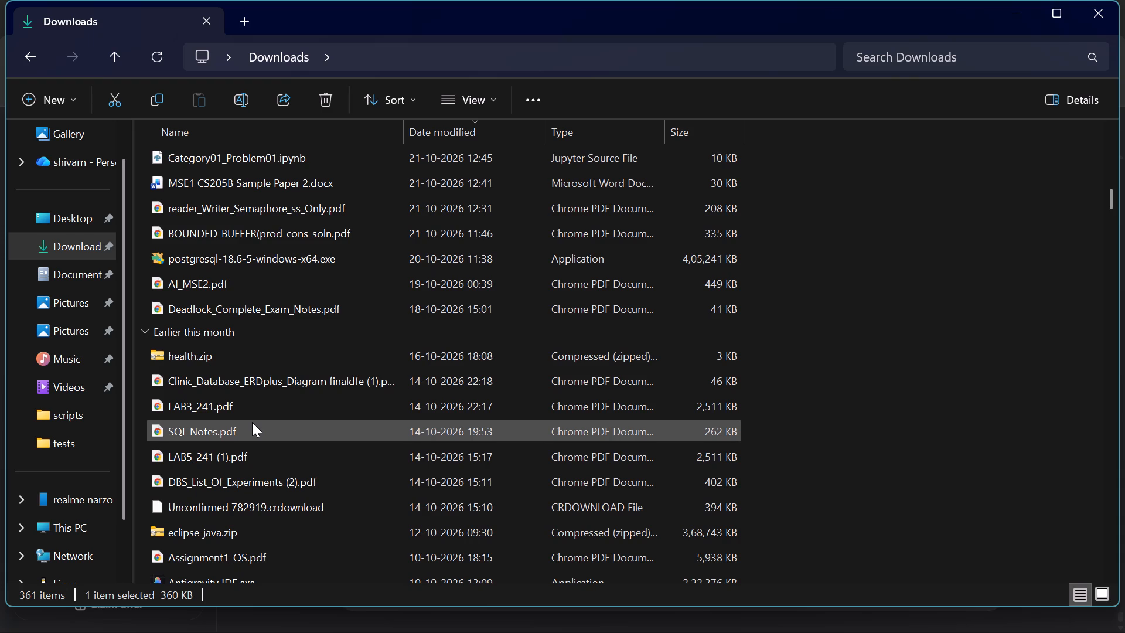
scroll(252, 422, "down", 3)
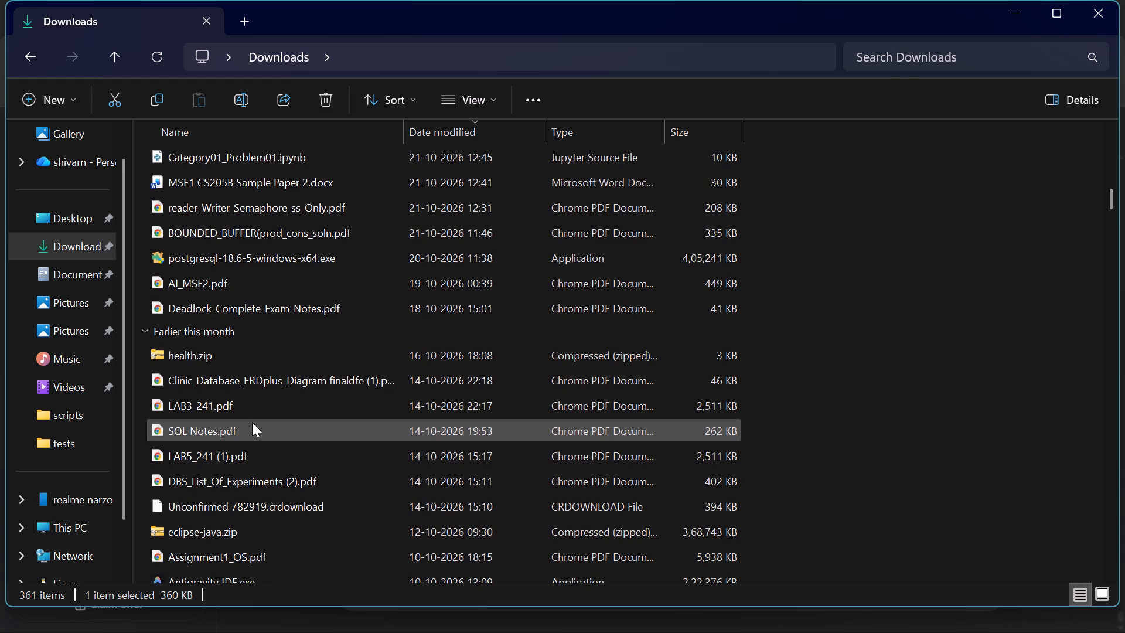
scroll(252, 422, "down", 4)
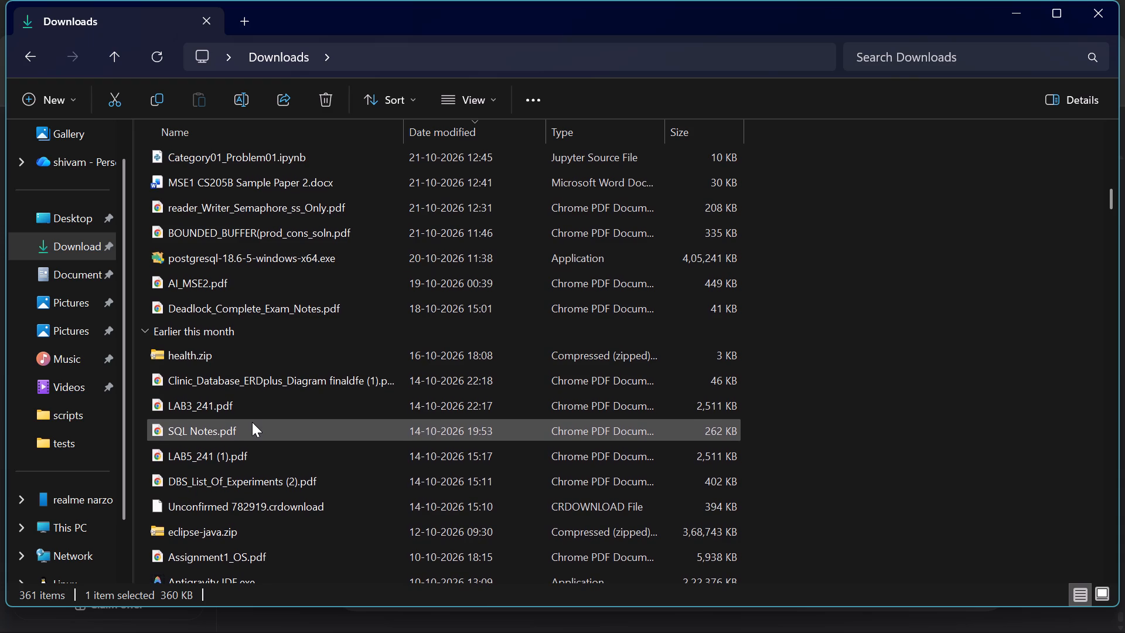
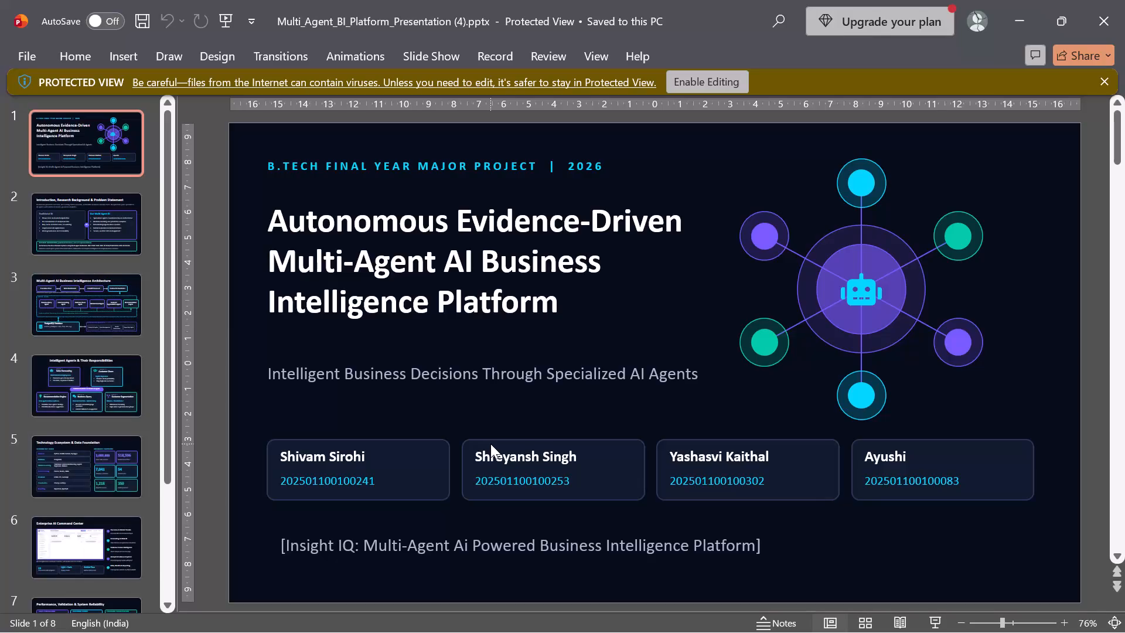
Look through the Multi_Agent_BI_Platform_Presentation (4) slides from the title slide to the closing conclusion and references slide.
scroll(490, 444, "down", 3)
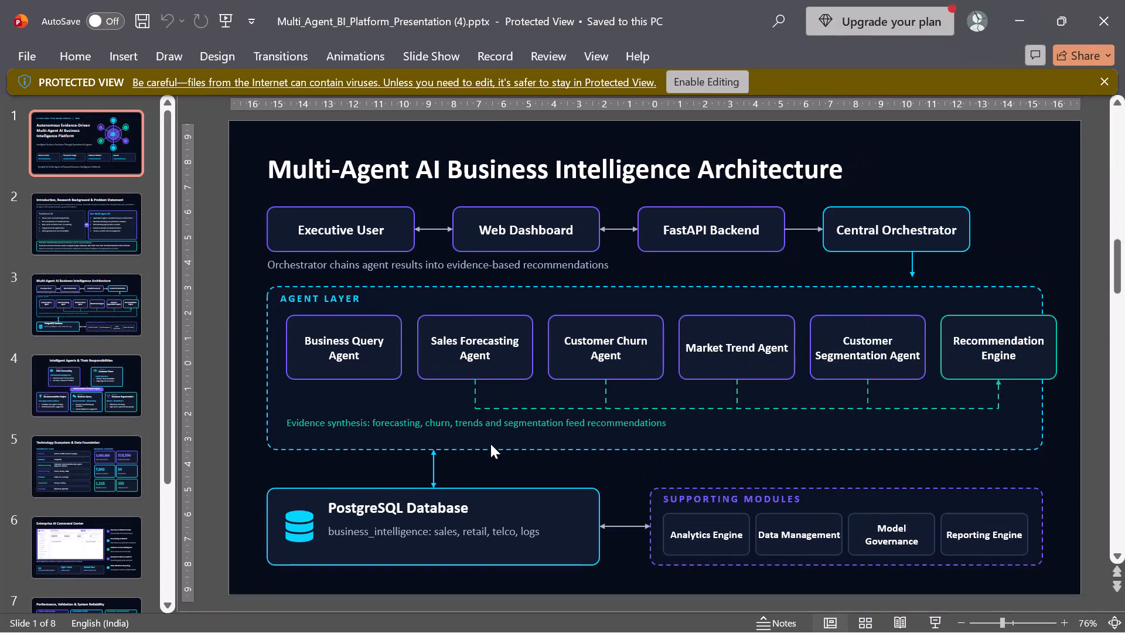
scroll(490, 444, "up", 19)
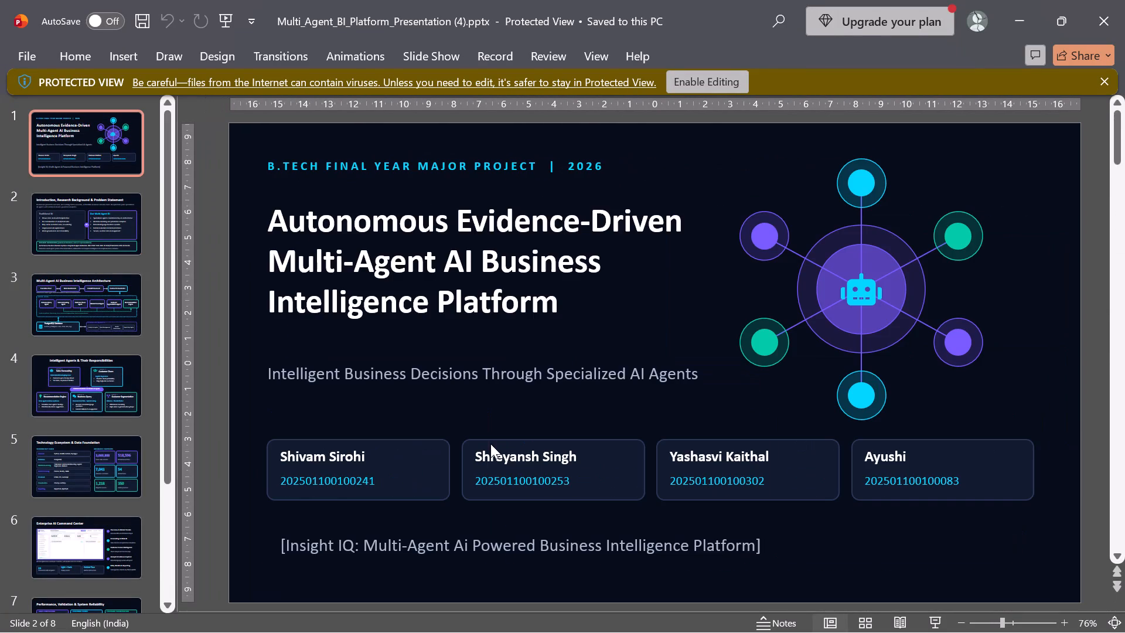
scroll(490, 444, "down", 13)
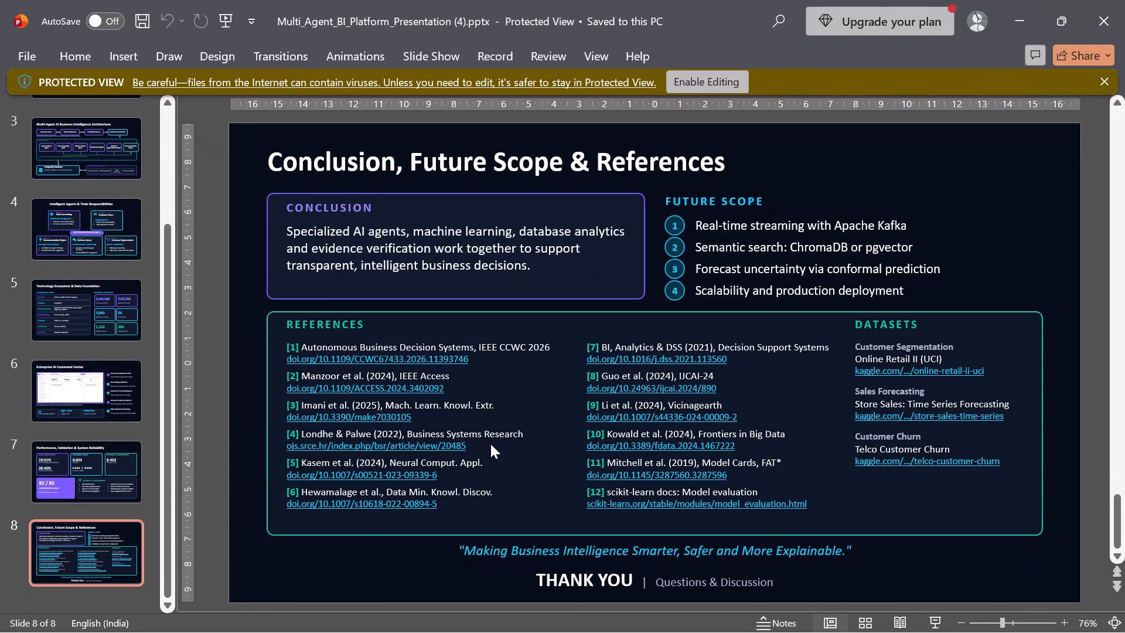
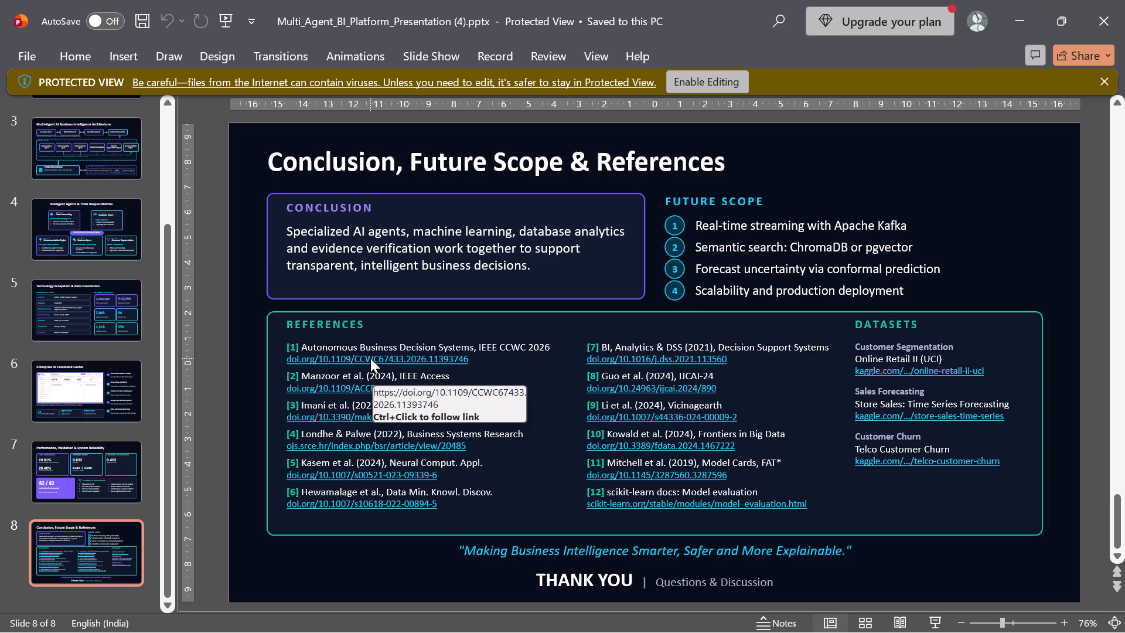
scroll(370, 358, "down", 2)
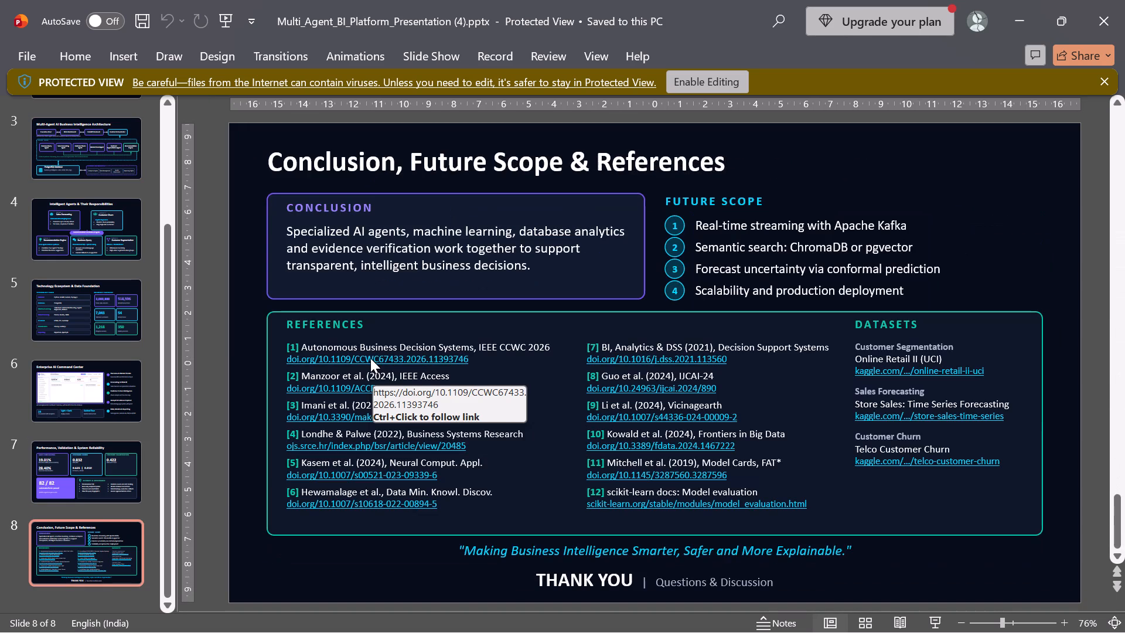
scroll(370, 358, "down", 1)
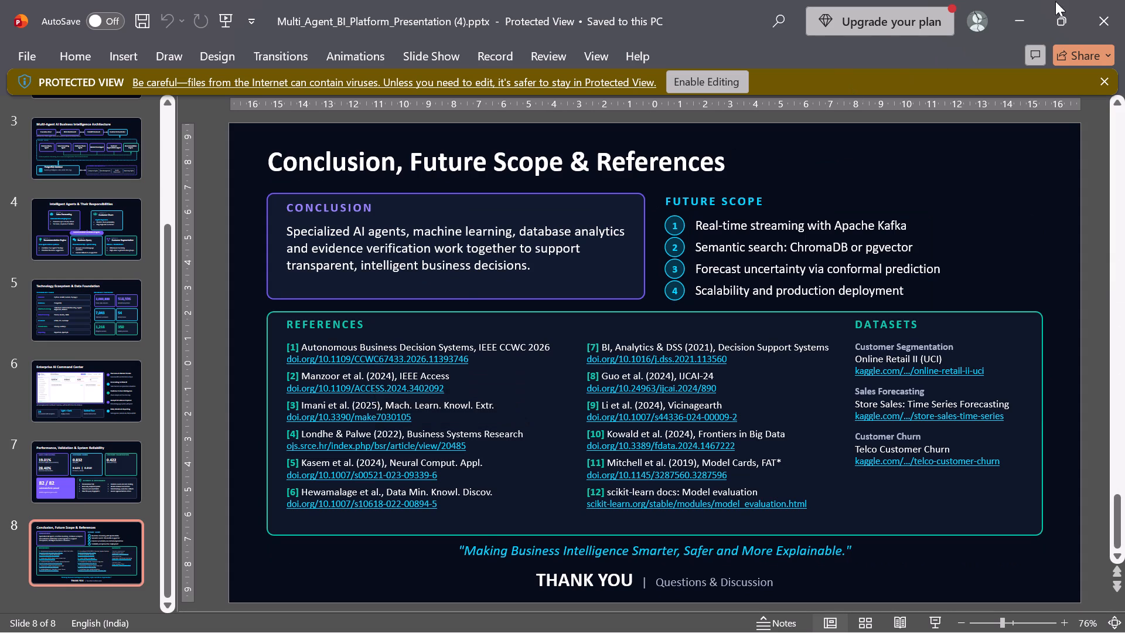
Minimize the Multi_Agent_BI_Platform_Presentation (4) window and look through majorProject_ppt.pptx, including its performance and conclusion slides.
left_click(1032, 8)
scroll(669, 313, "down", 7)
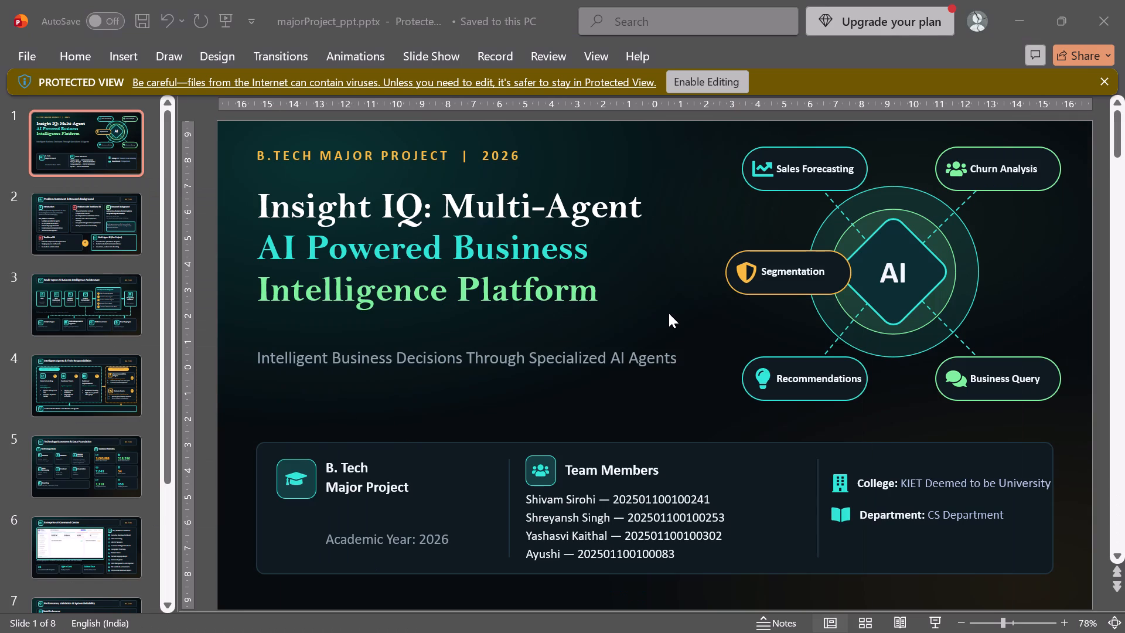
scroll(669, 313, "down", 20)
scroll(669, 313, "down", 20)
scroll(669, 313, "down", 8)
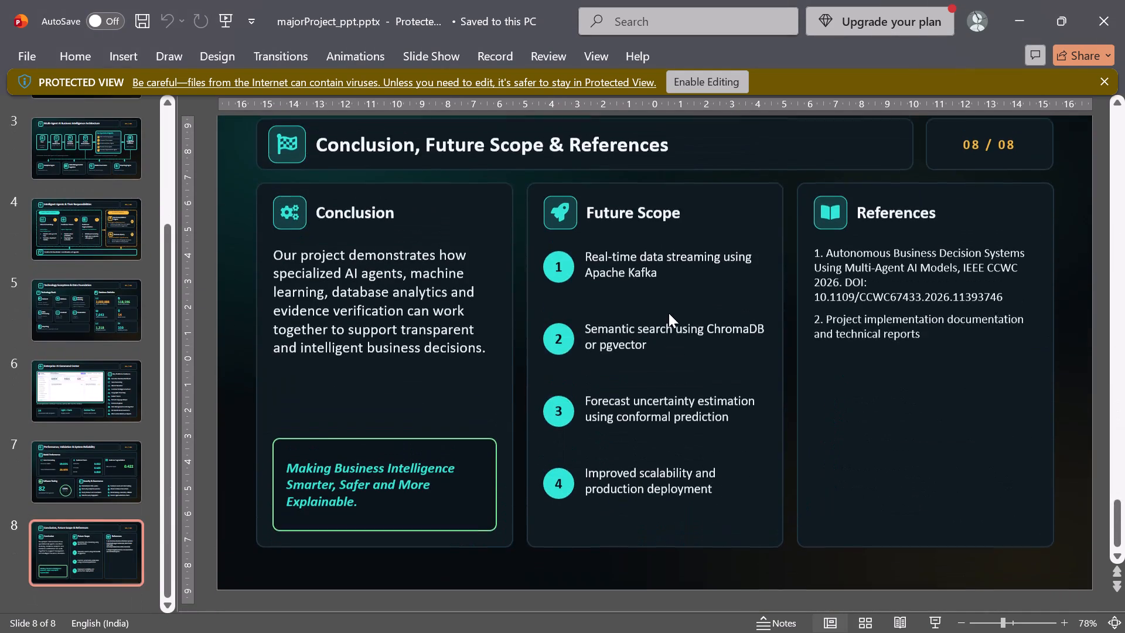
scroll(669, 313, "down", 5)
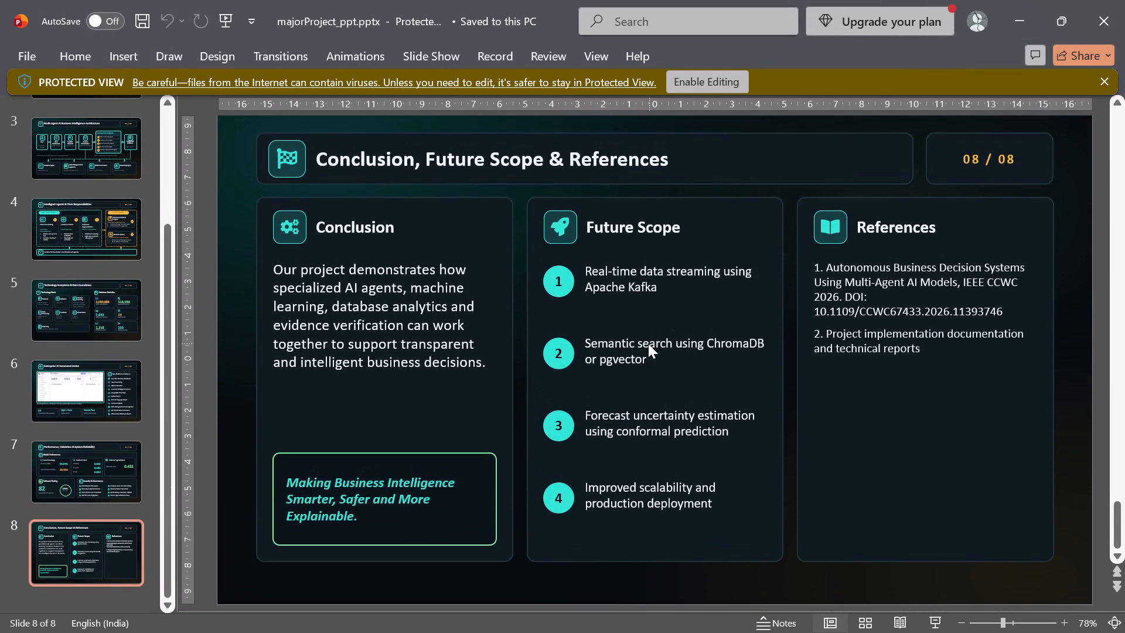
scroll(632, 388, "down", 1)
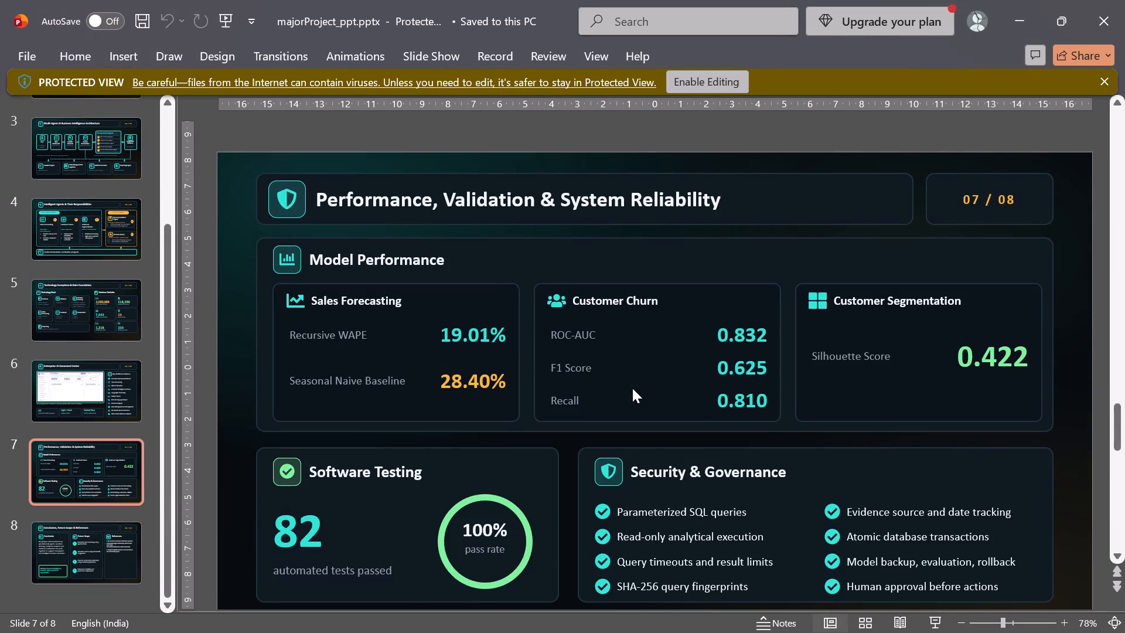
scroll(632, 388, "down", 4)
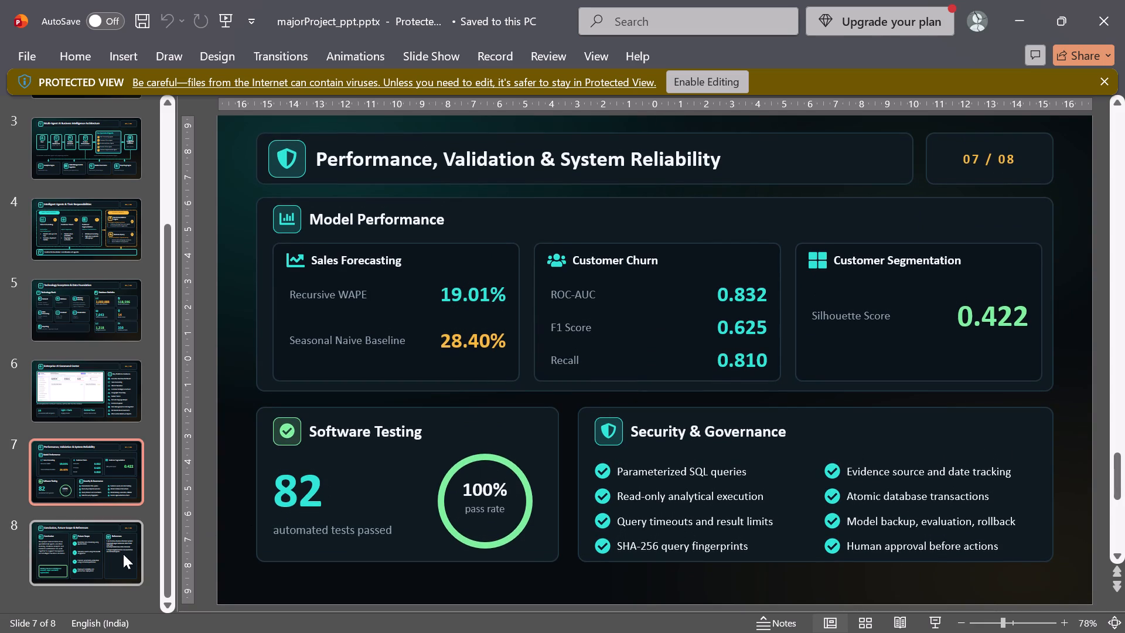
Review the Conclusion, Future Scope & References slide of majorProject_ppt.pptx, and return to the Enterprise AI Command Center slide.
left_click(121, 555)
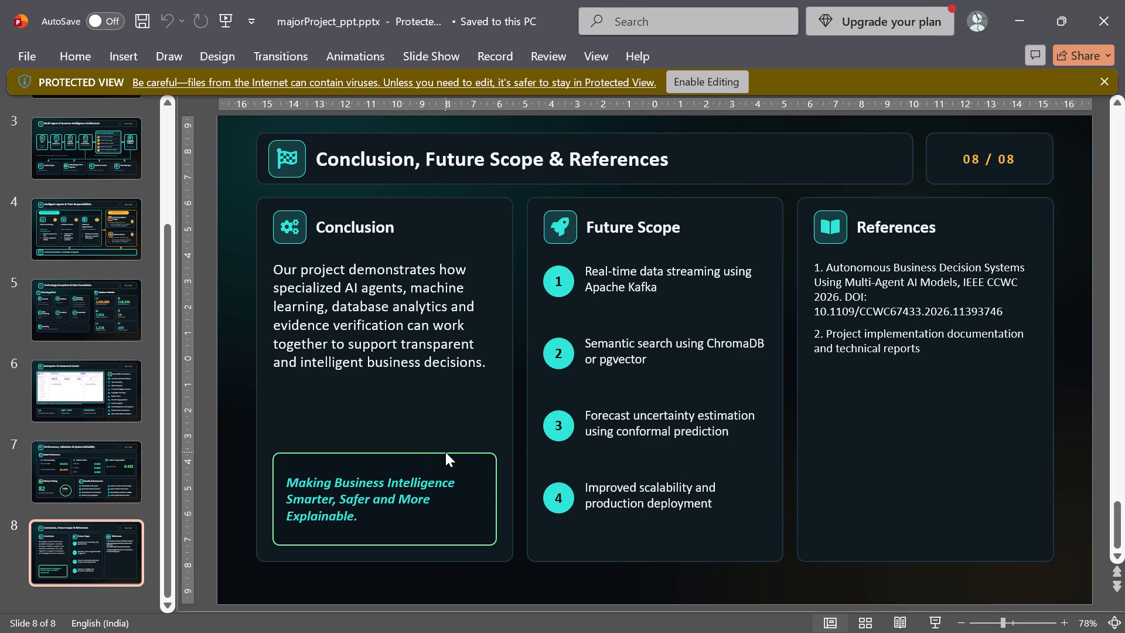
scroll(445, 452, "down", 1)
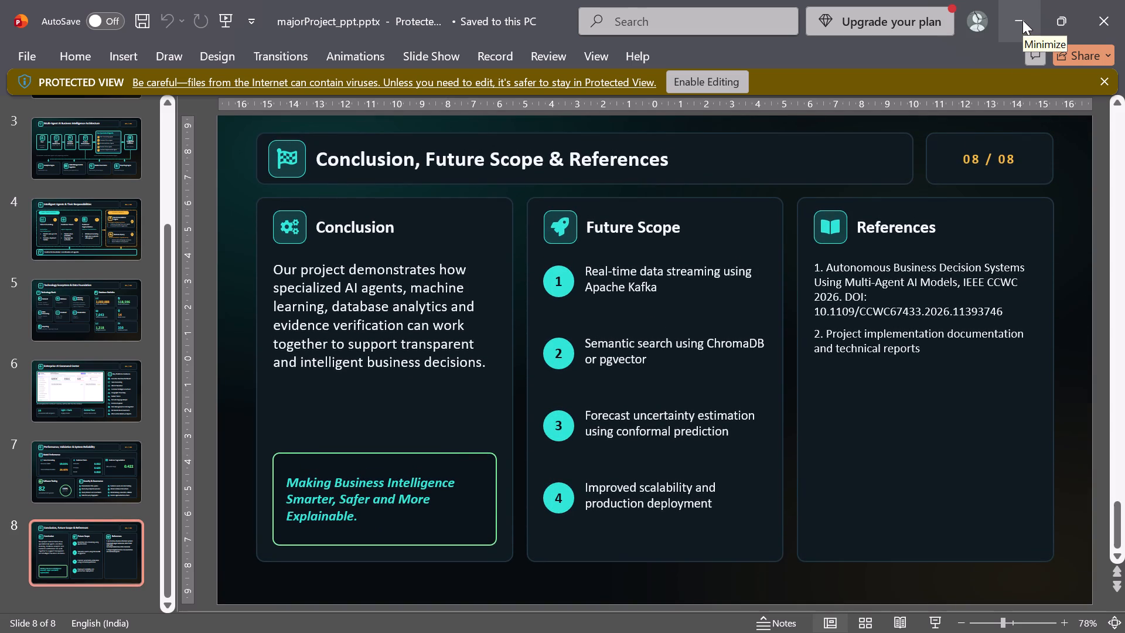
scroll(615, 383, "up", 12)
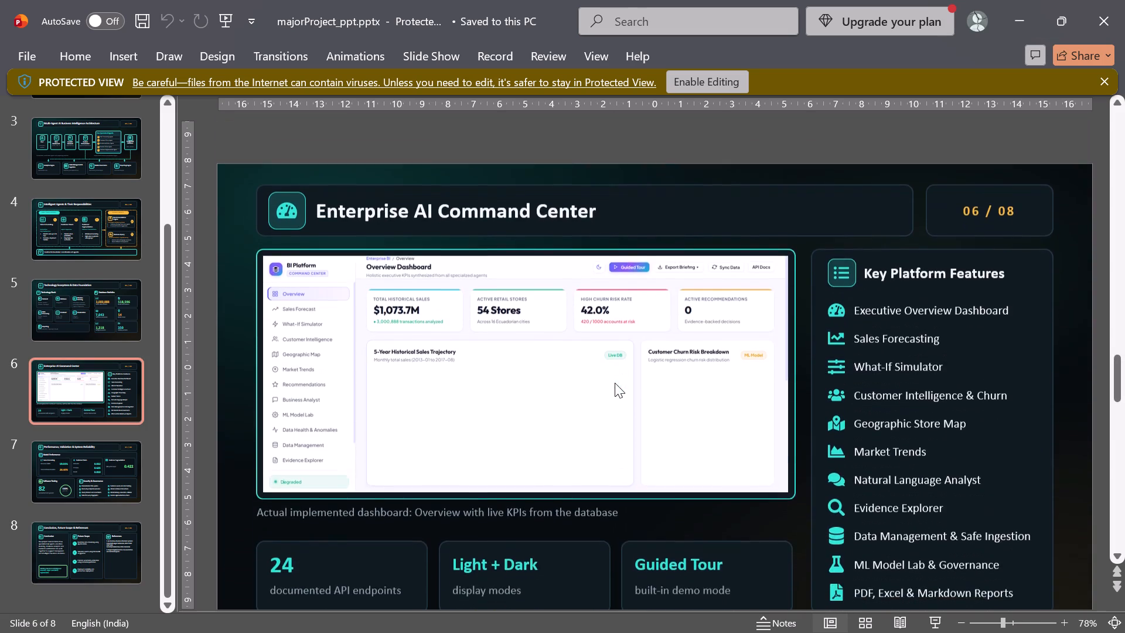
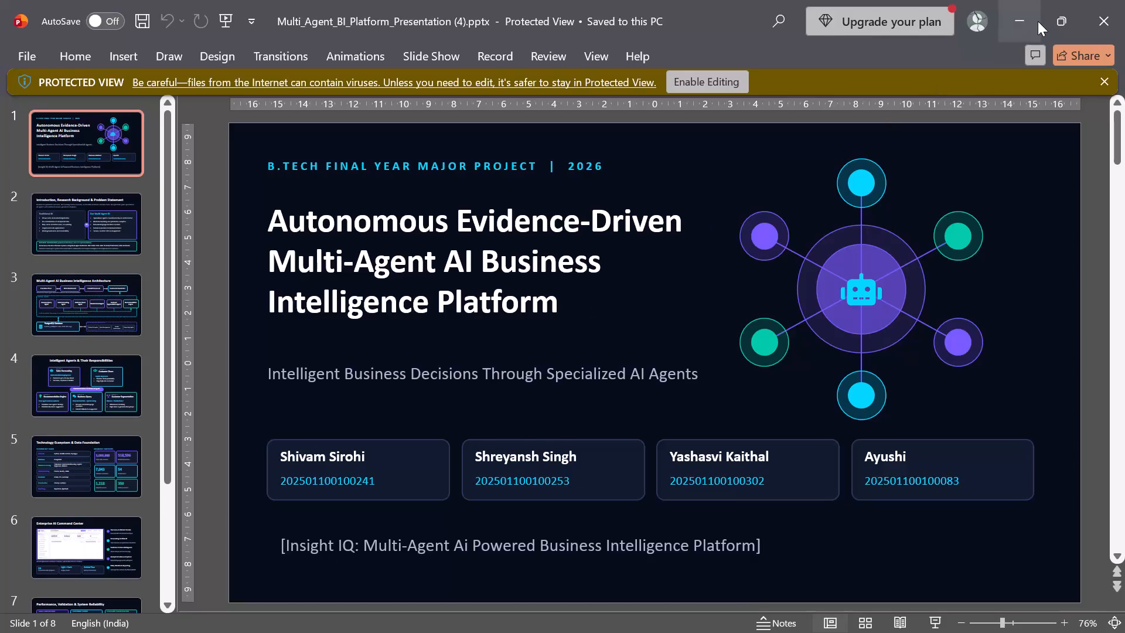
Minimize the Multi_Agent_BI_Platform_Presentation (4) window to return to the majorProject_ppt.pptx presentation.
left_click(1038, 21)
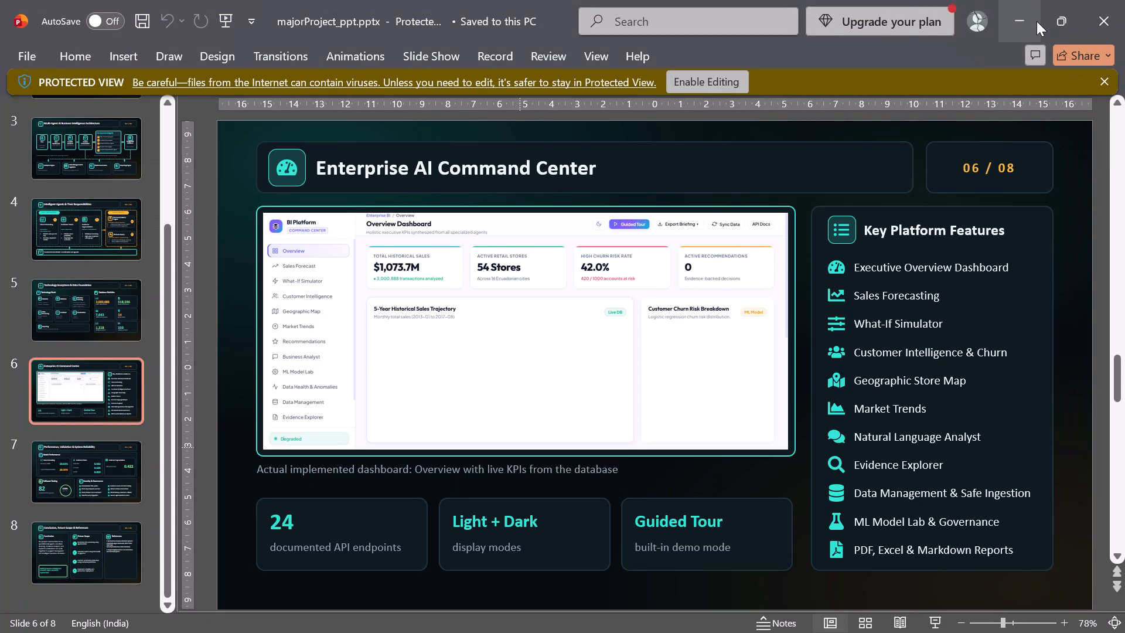
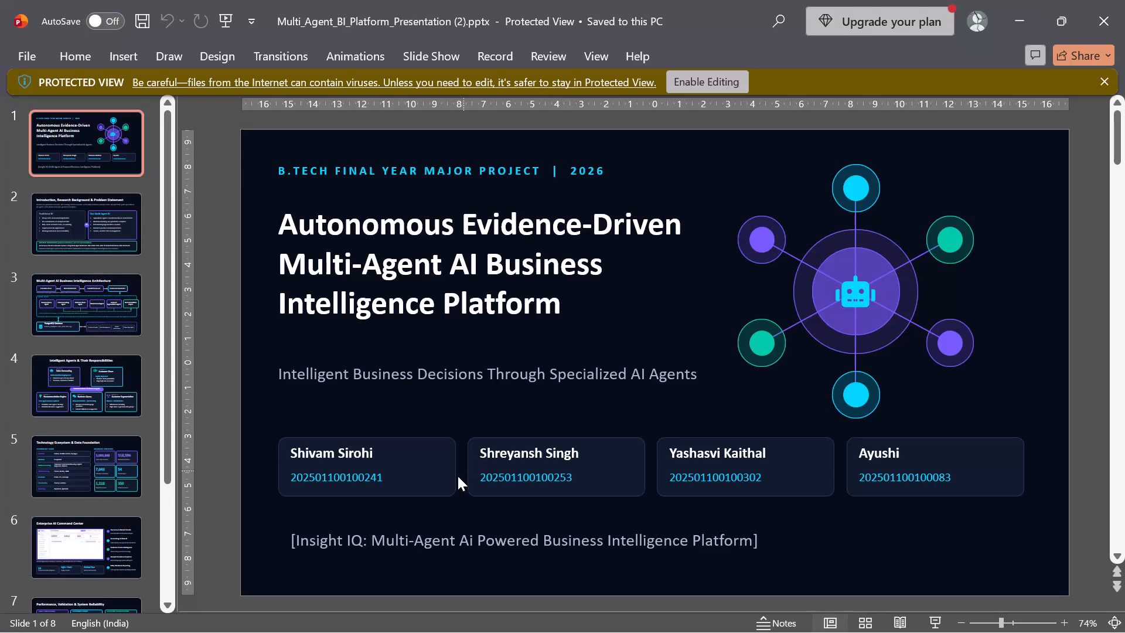
Look through Multi_Agent_BI_Platform_Presentation (2).pptx from the title slide to the conclusion and references, return to the first slide and minimize the window.
scroll(457, 478, "up", 1)
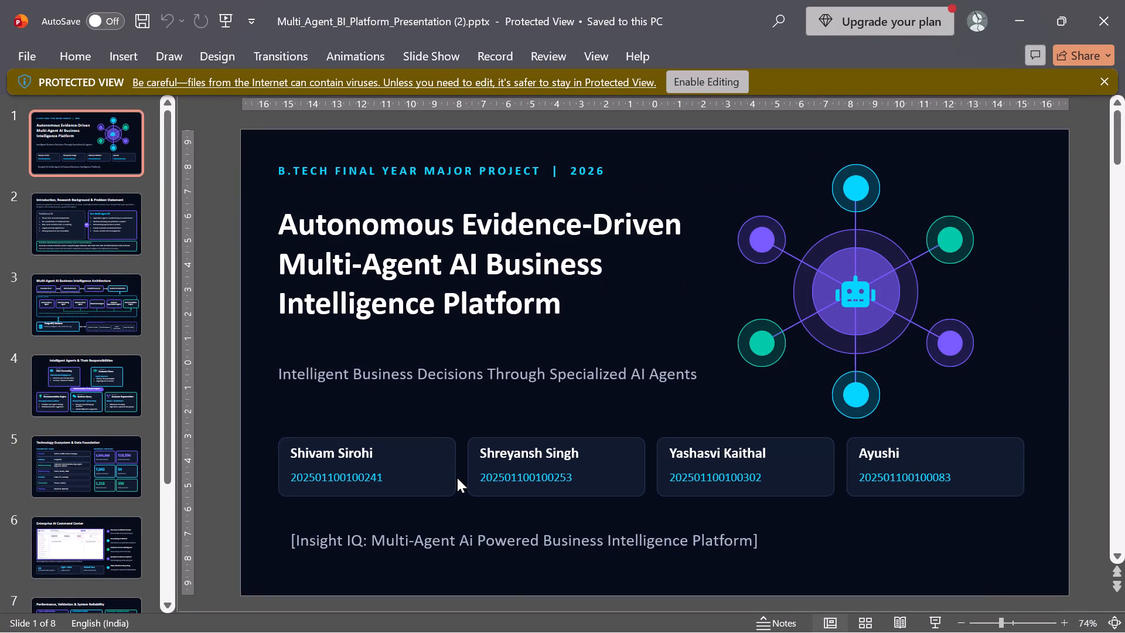
scroll(457, 478, "down", 3)
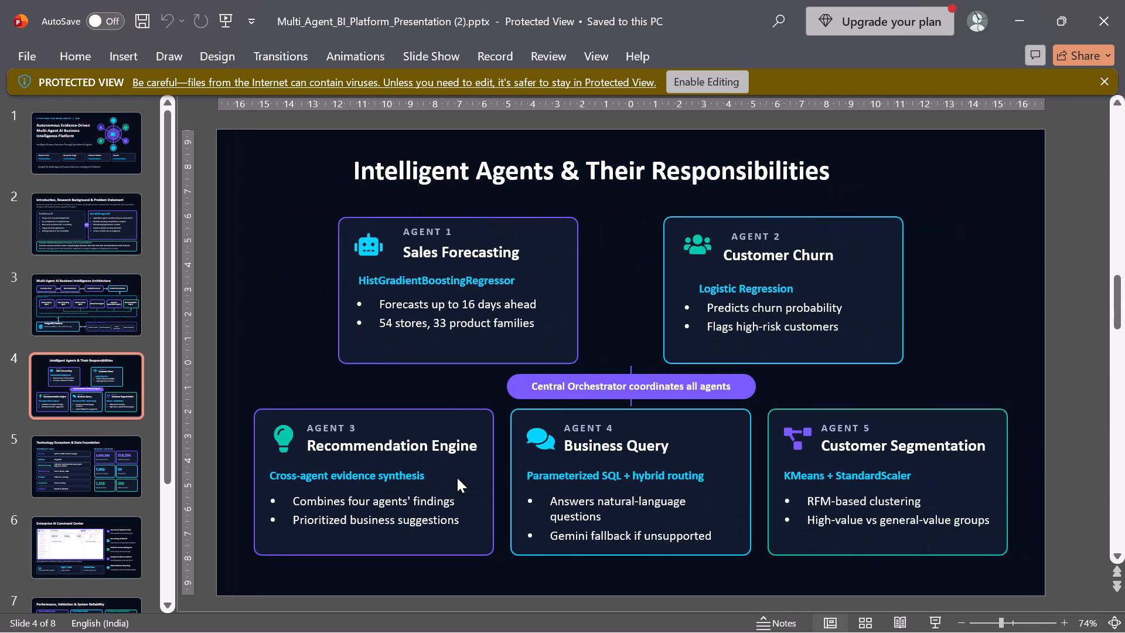
scroll(457, 478, "down", 2)
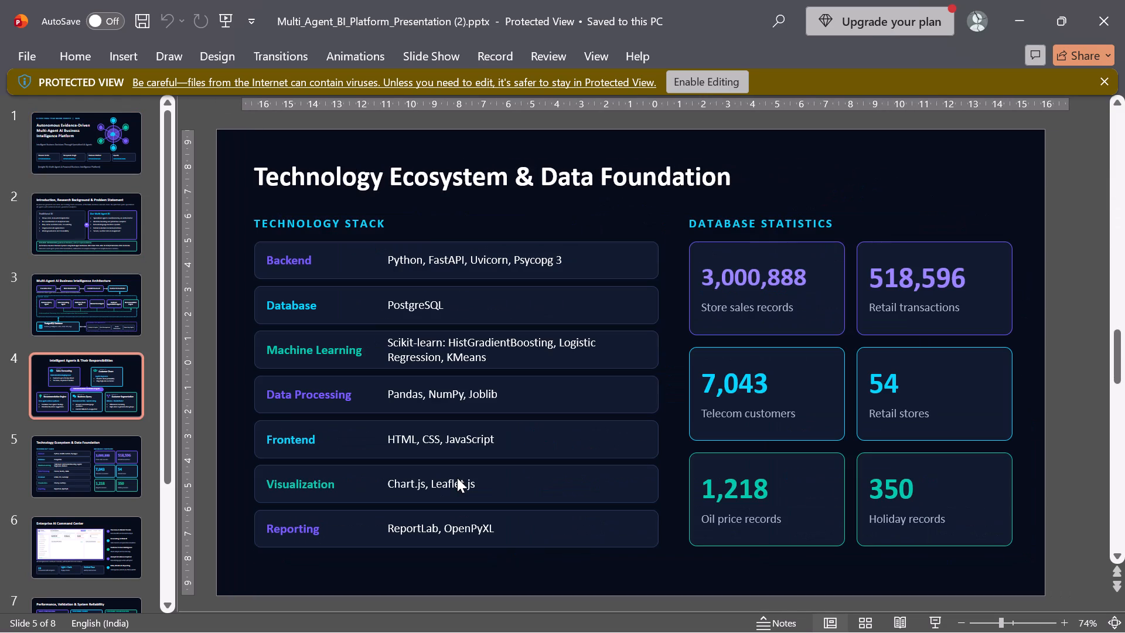
scroll(457, 478, "down", 3)
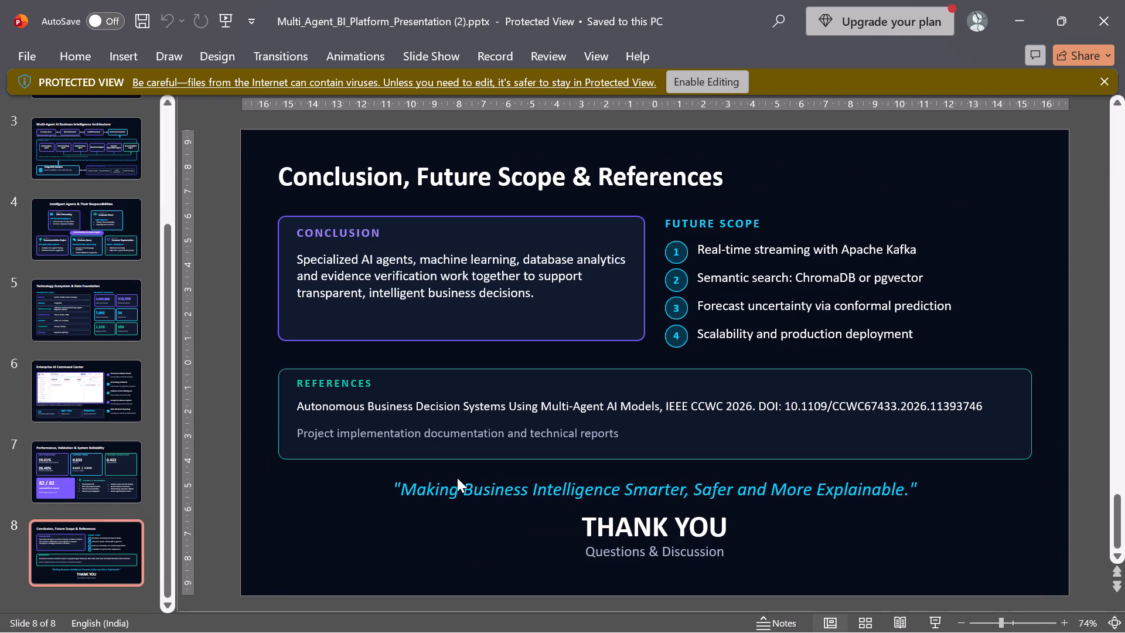
scroll(457, 478, "down", 1)
scroll(457, 478, "up", 7)
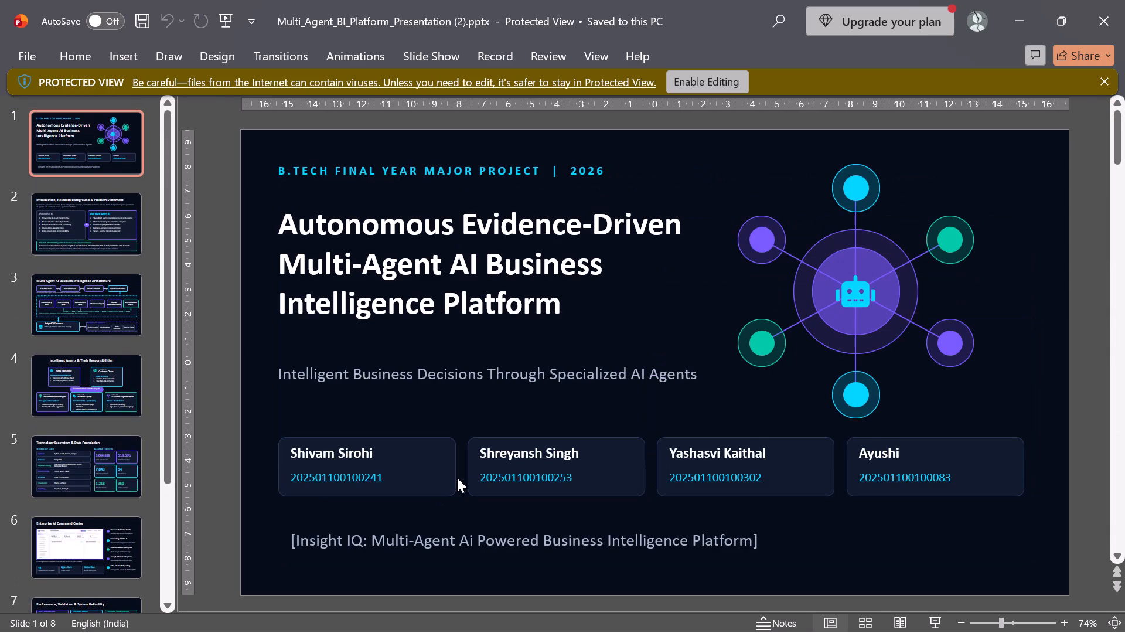
left_click(1037, 19)
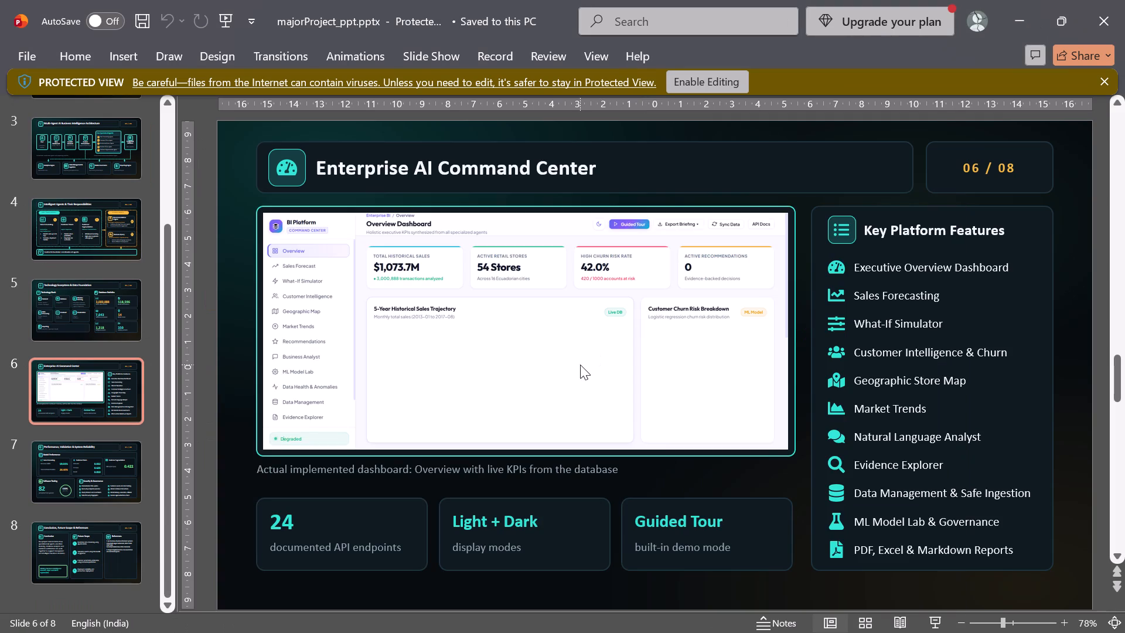
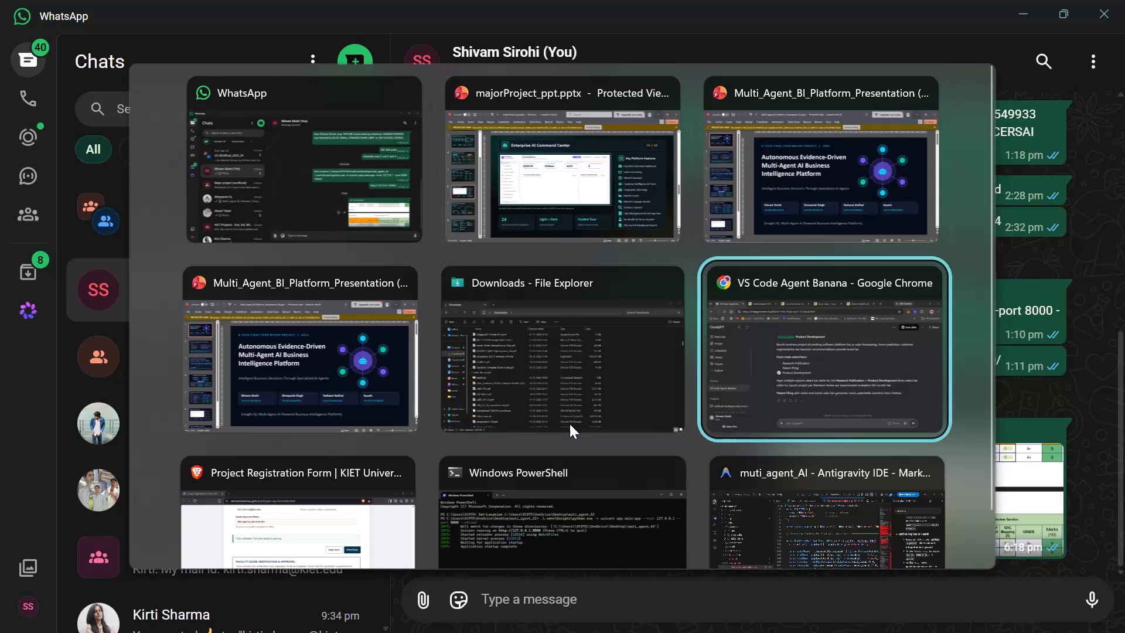
left_click(835, 16)
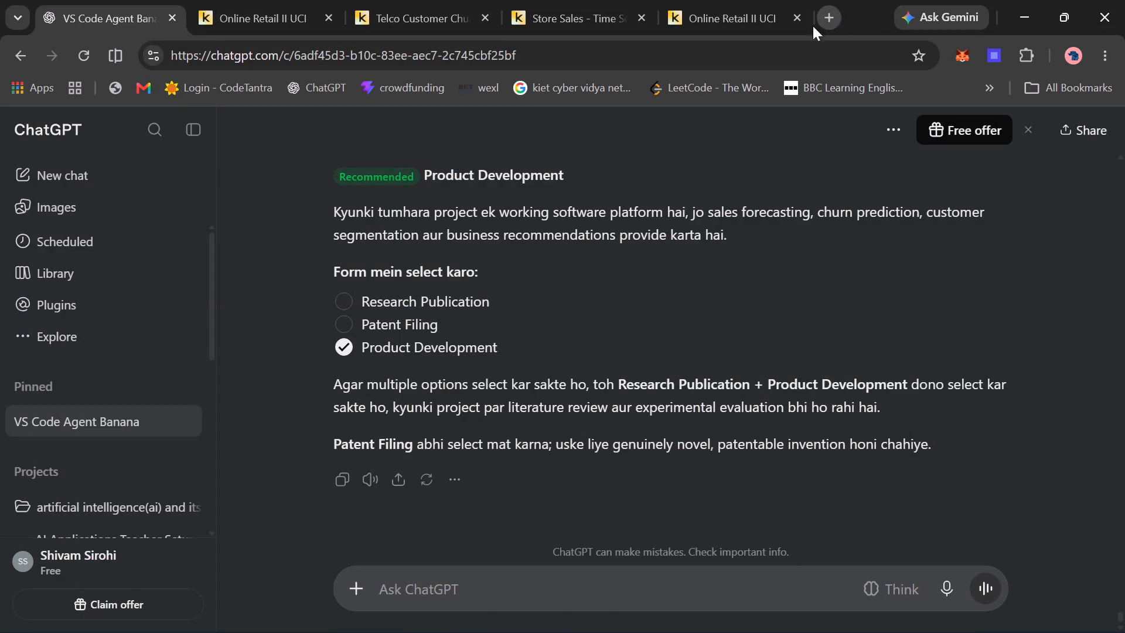
key("ctrl+v")
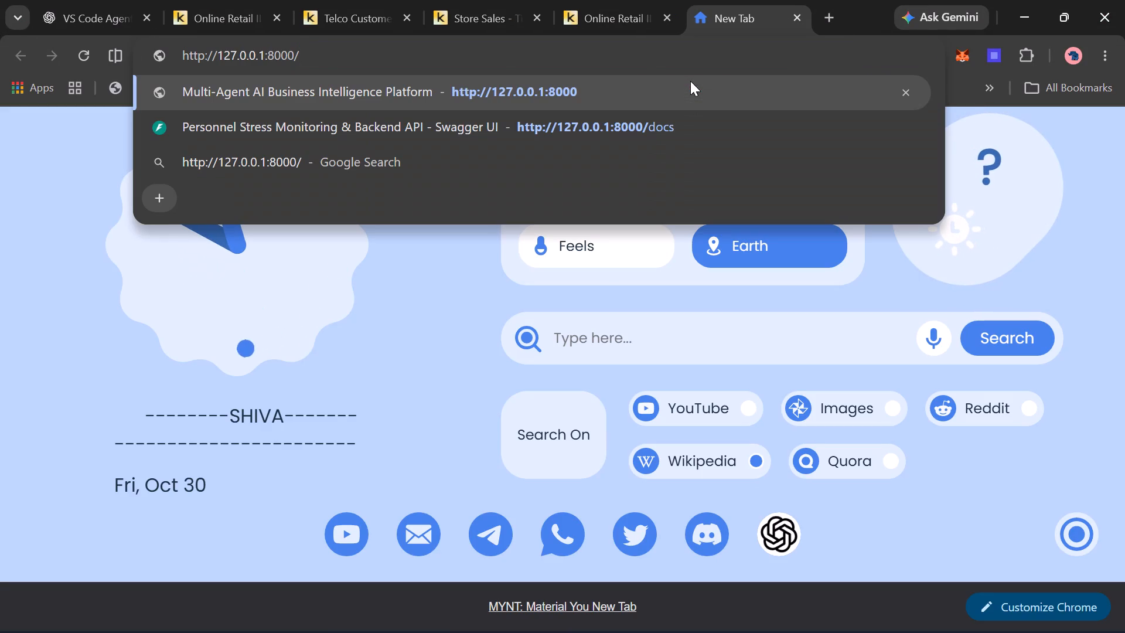
key("Return")
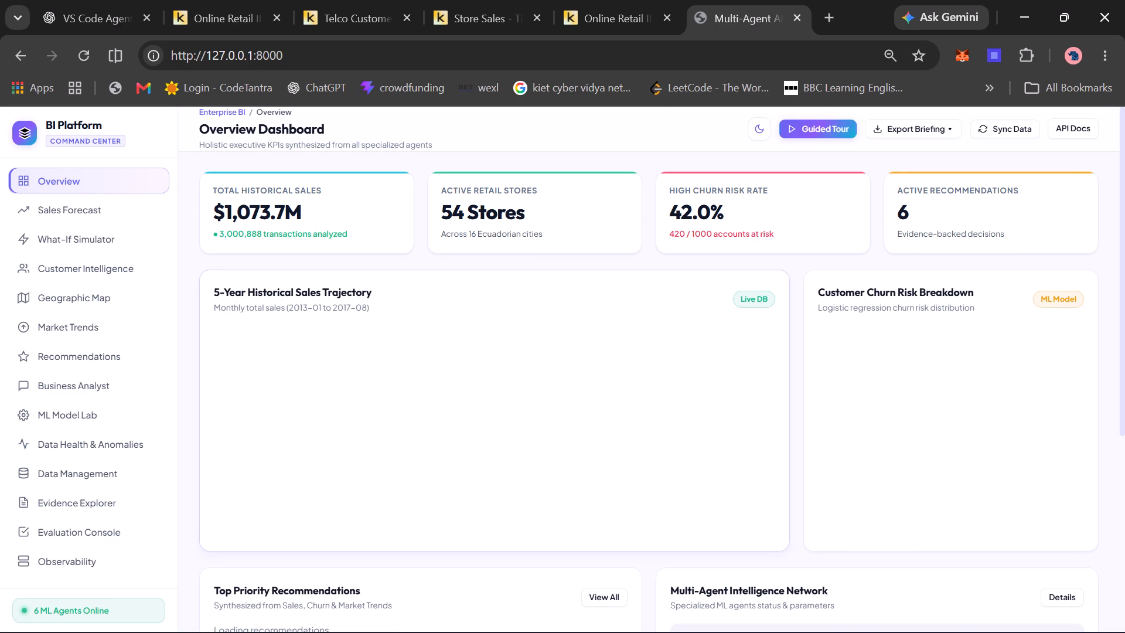
Look through the BI Platform's Overview Dashboard, then examine the What-If Simulator's scenario settings, forecast figures and comparison chart.
scroll(353, 396, "down", 3)
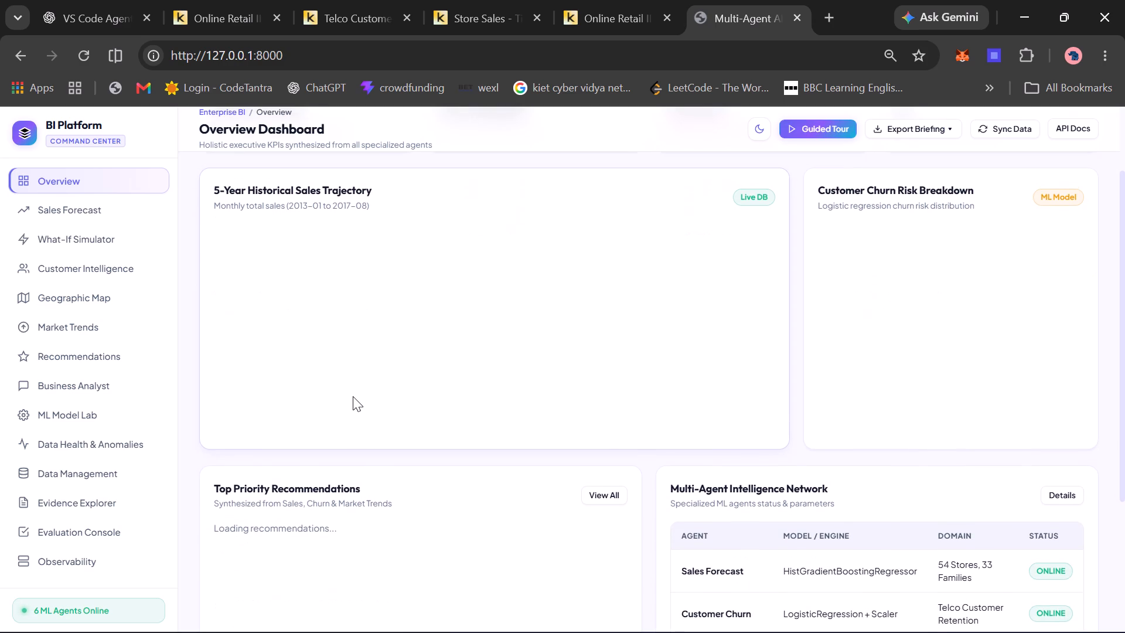
scroll(353, 396, "down", 1)
scroll(342, 477, "down", 2)
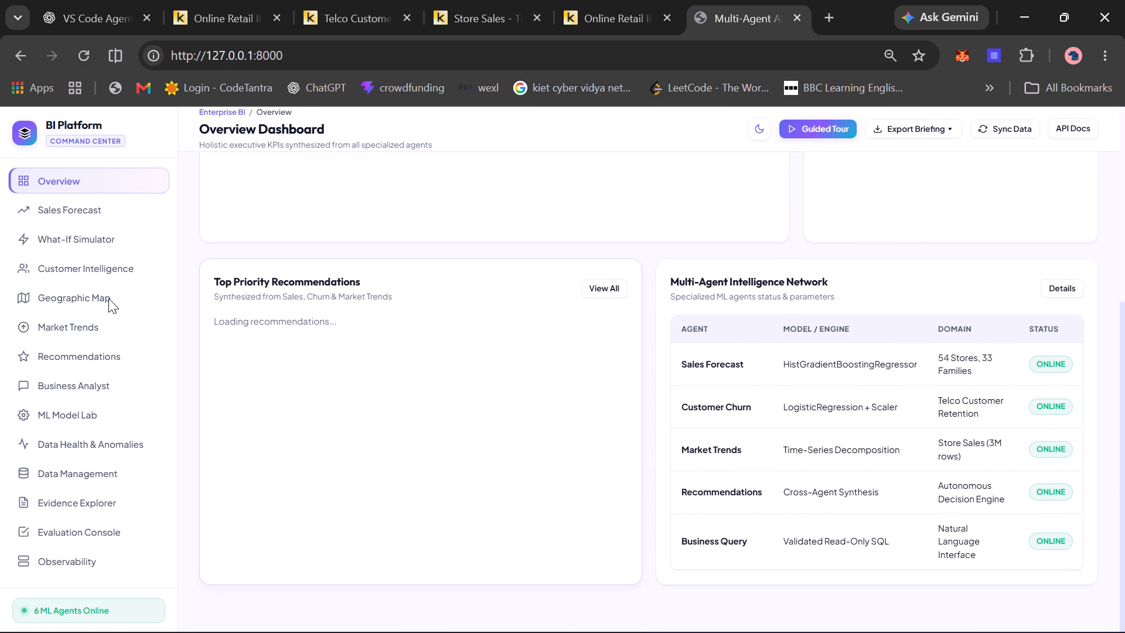
left_click(56, 239)
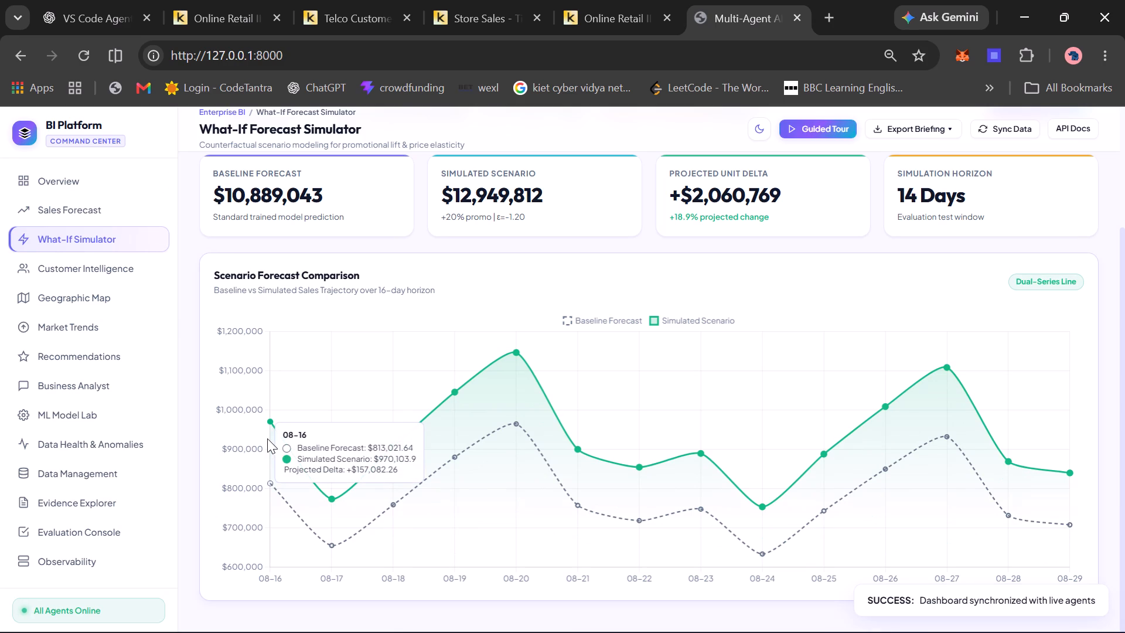
scroll(342, 353, "up", 3)
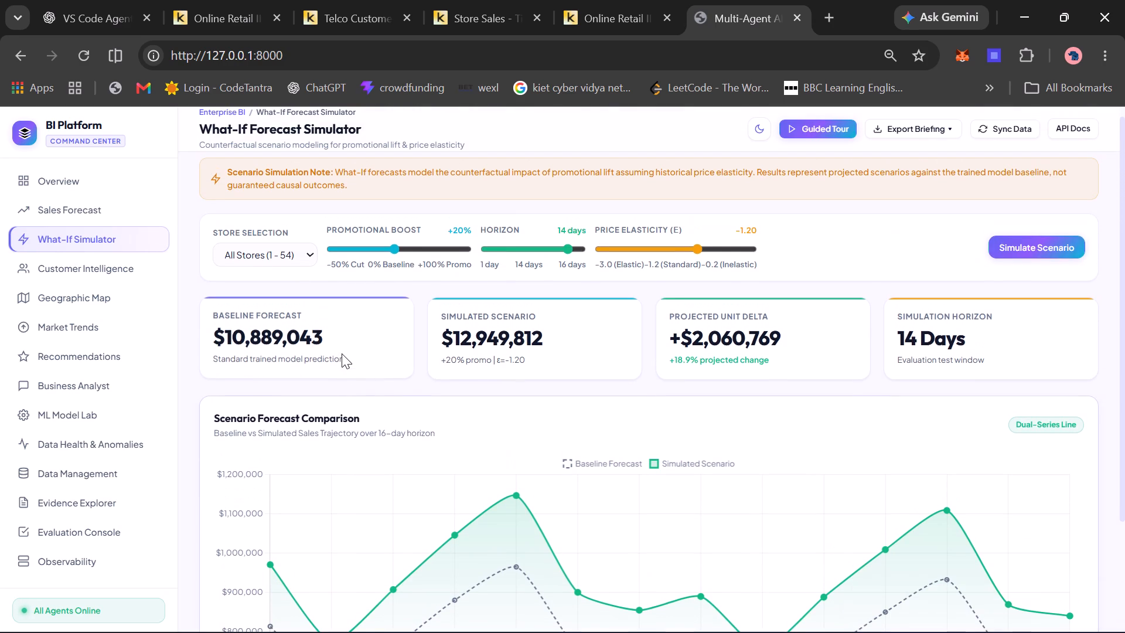
scroll(342, 353, "up", 1)
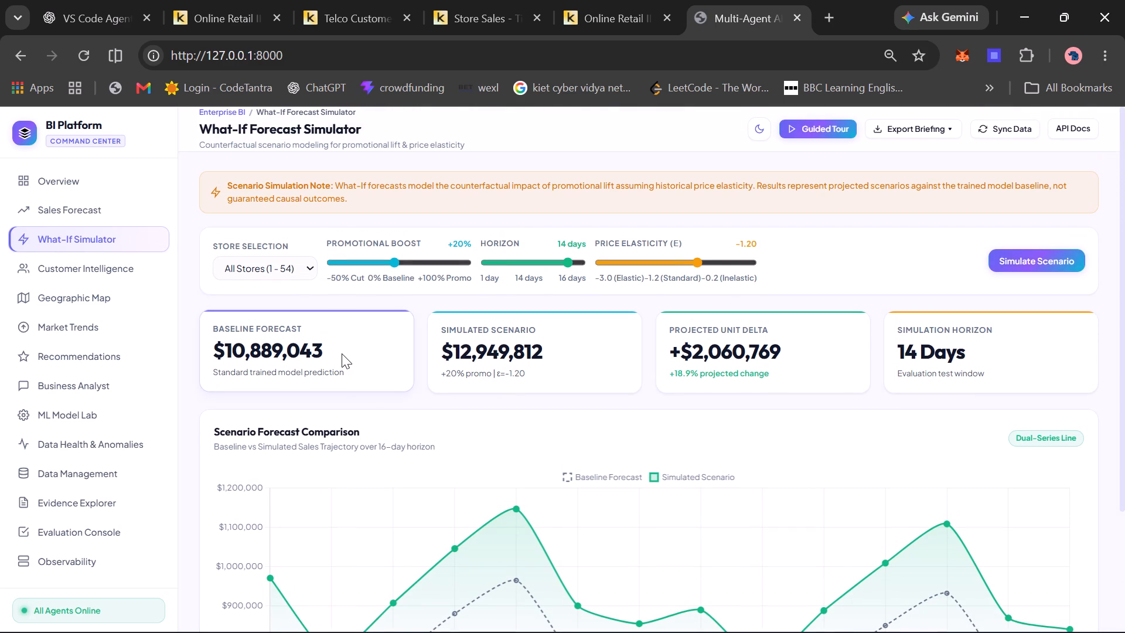